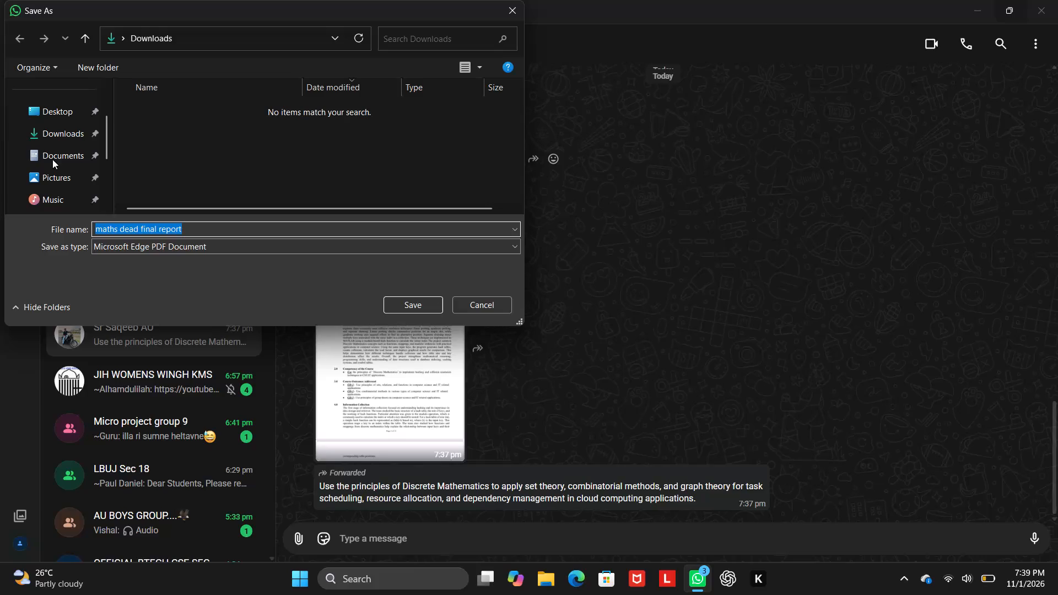
Choose the Desktop folder as the save location for the PDF "maths dead final report".
{"action": "scroll", "coordinate": [52, 159], "scroll_direction": "up", "scroll_amount": 1}
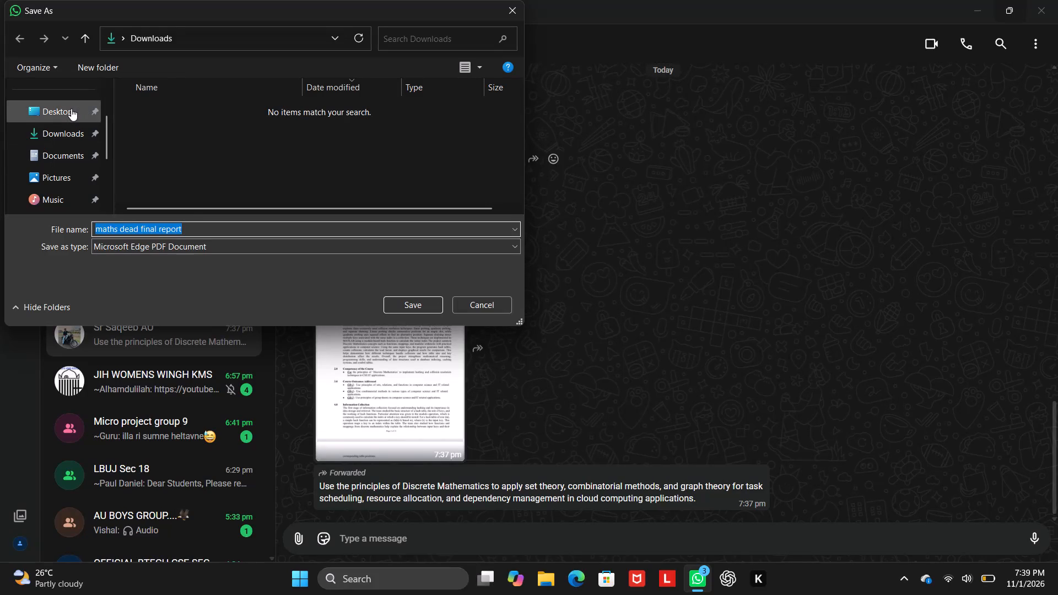
{"action": "left_click", "coordinate": [71, 109]}
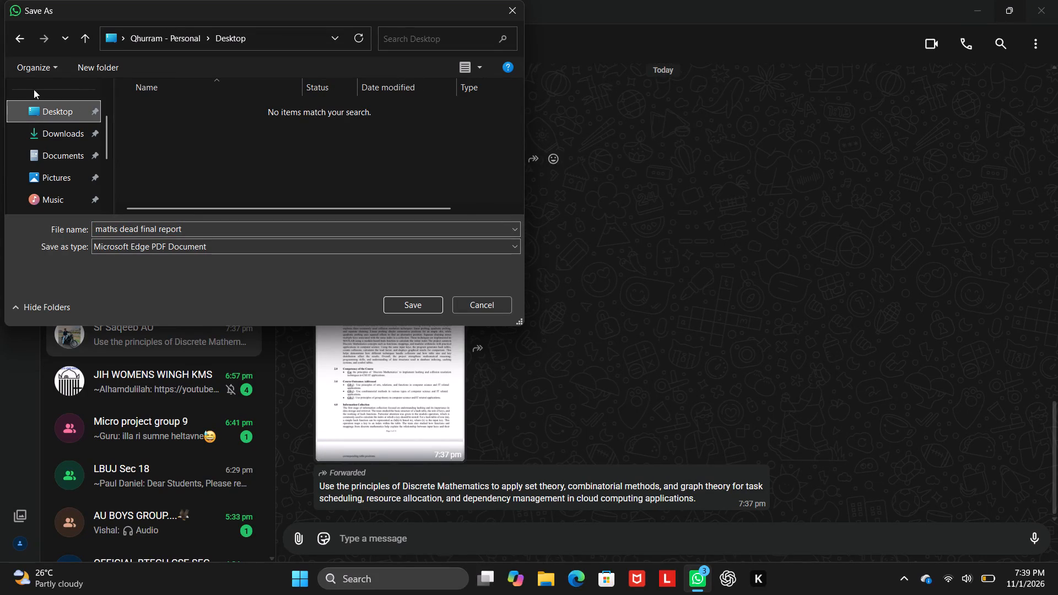
Switch the save location for the PDF "maths dead final report" to the Downloads folder.
{"action": "left_click", "coordinate": [45, 129]}
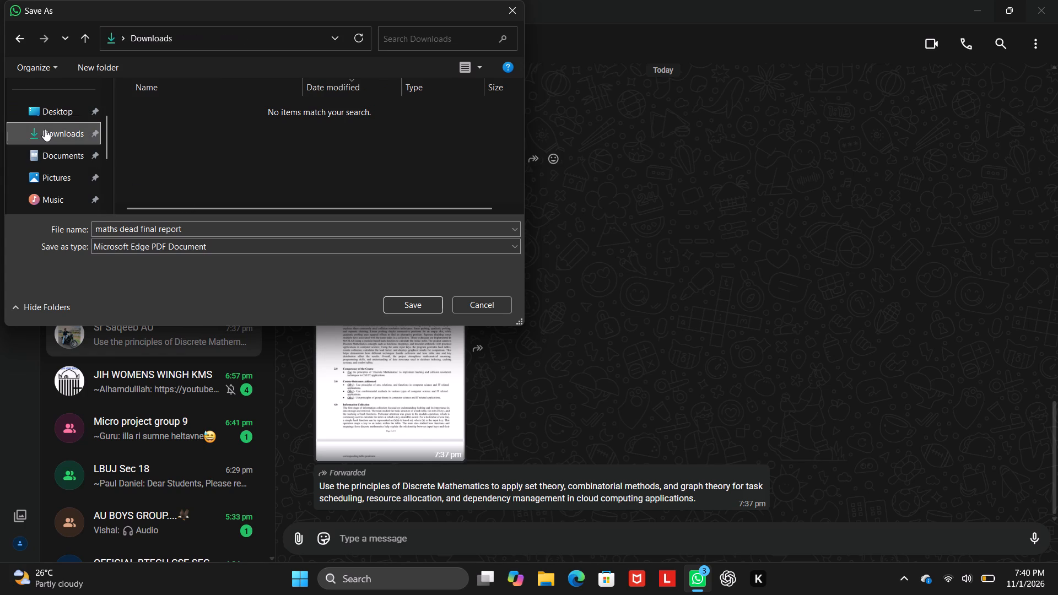
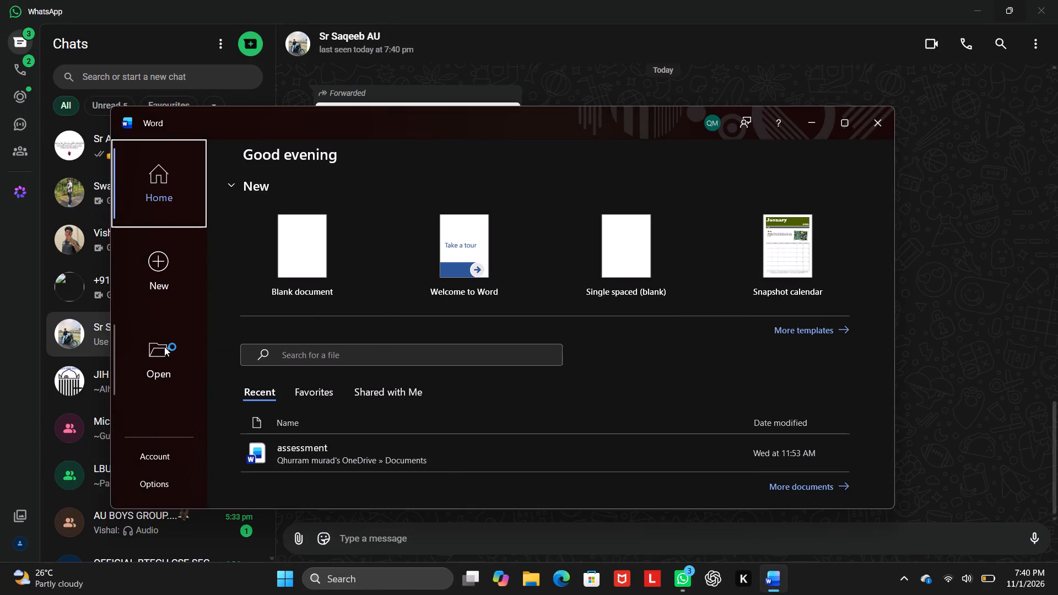
{"action": "left_click", "coordinate": [164, 347]}
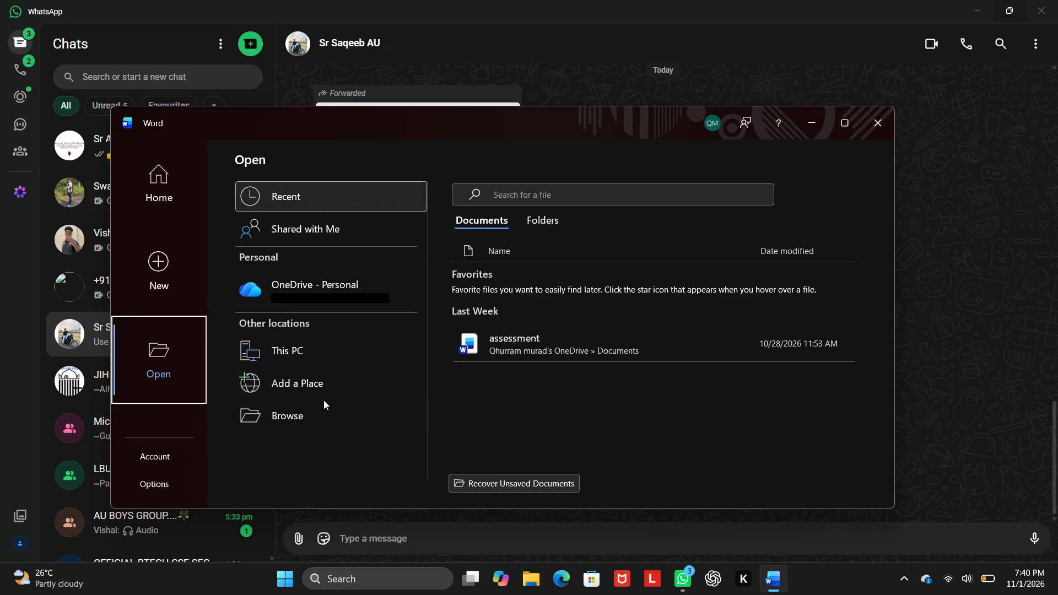
{"action": "left_click", "coordinate": [311, 421]}
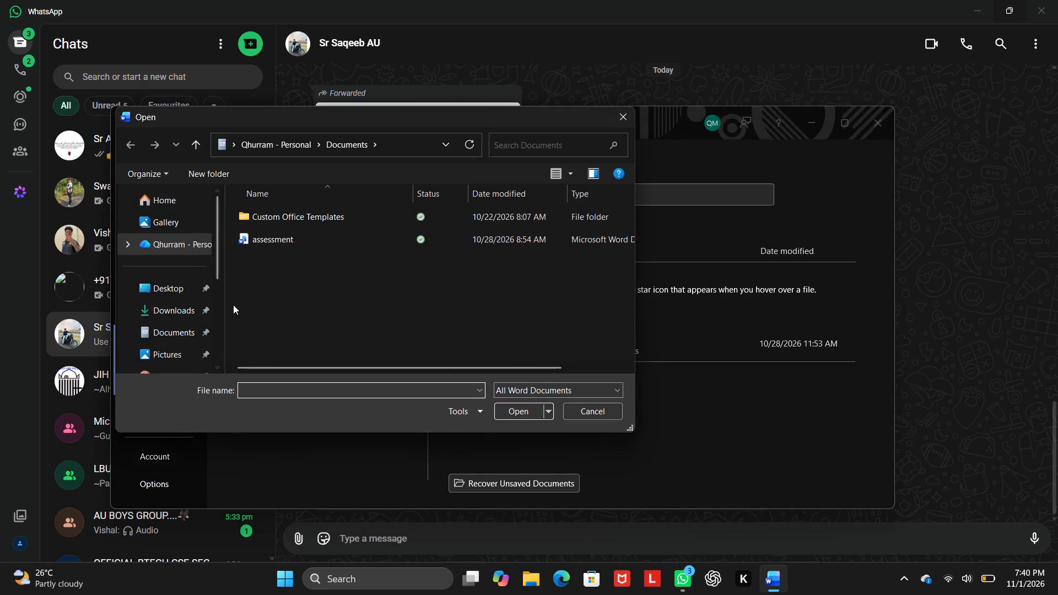
Open the recent PDF "maths dead final report" in Word, accept its conversion to an editable document, and maximize the window.
{"action": "left_click", "coordinate": [168, 208]}
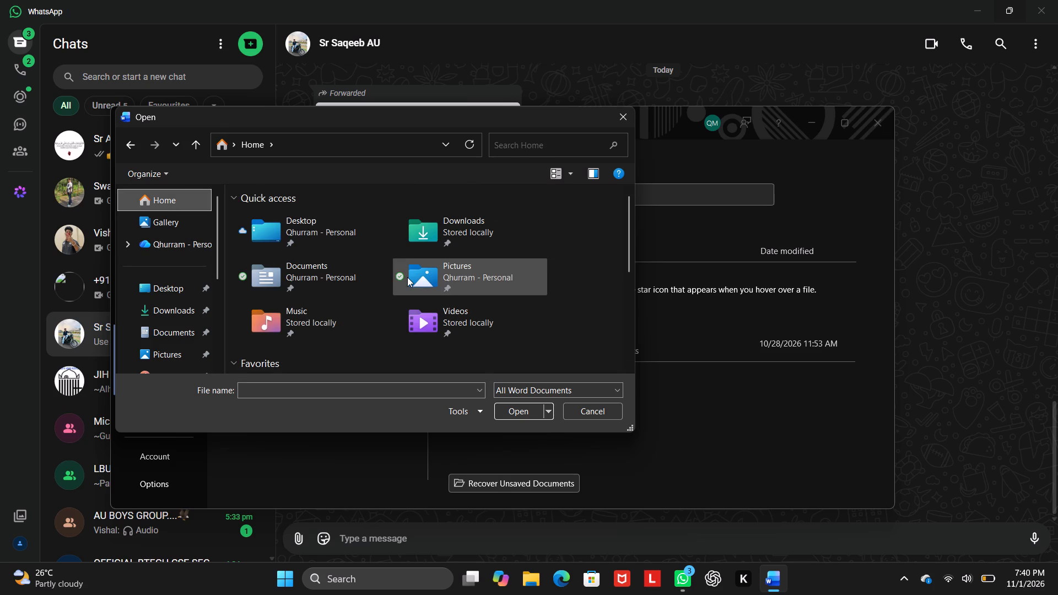
{"action": "right_click", "coordinate": [407, 277]}
{"action": "scroll", "coordinate": [407, 277], "scroll_direction": "down", "scroll_amount": 15}
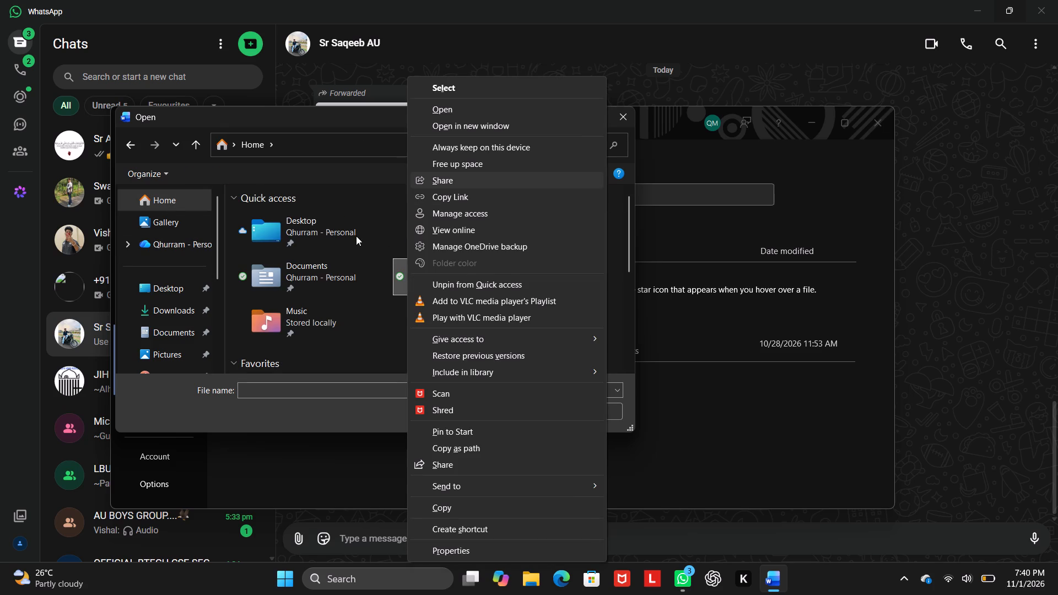
{"action": "left_click", "coordinate": [284, 295]}
{"action": "scroll", "coordinate": [284, 295], "scroll_direction": "down", "scroll_amount": 3}
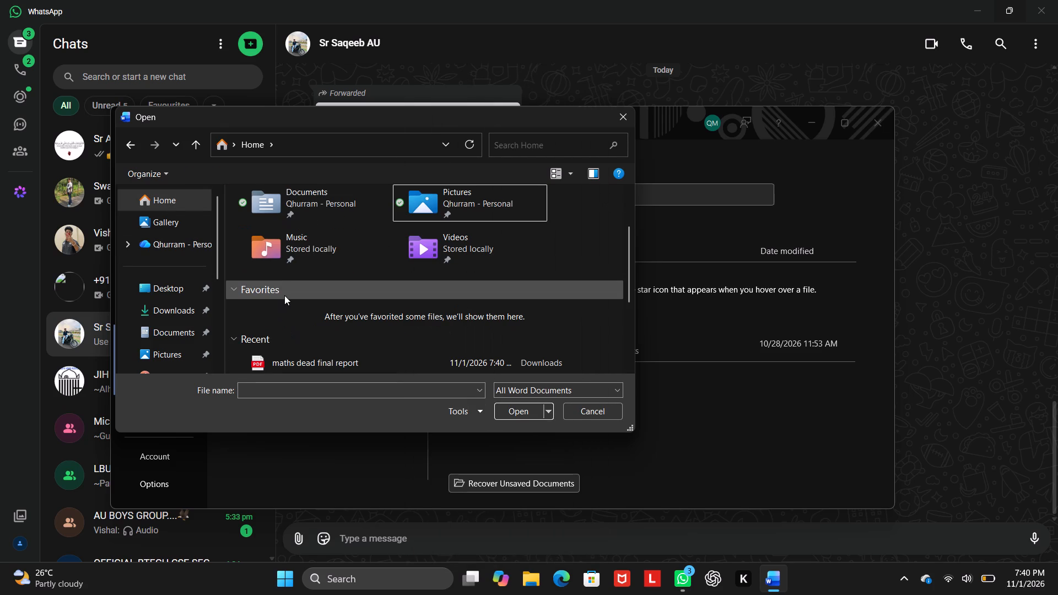
{"action": "double_click", "coordinate": [292, 292]}
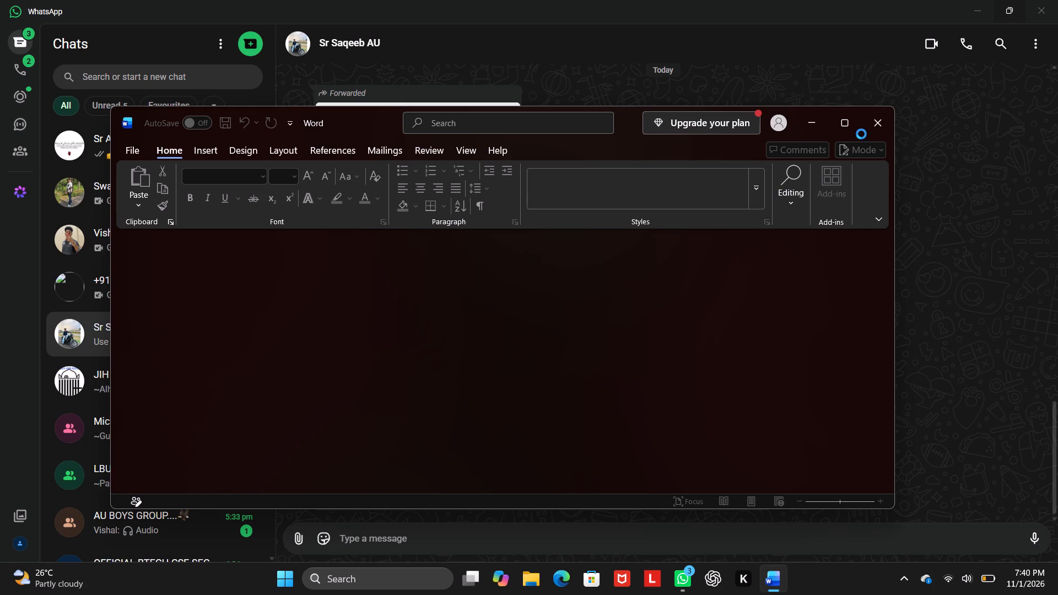
{"action": "left_click", "coordinate": [850, 127]}
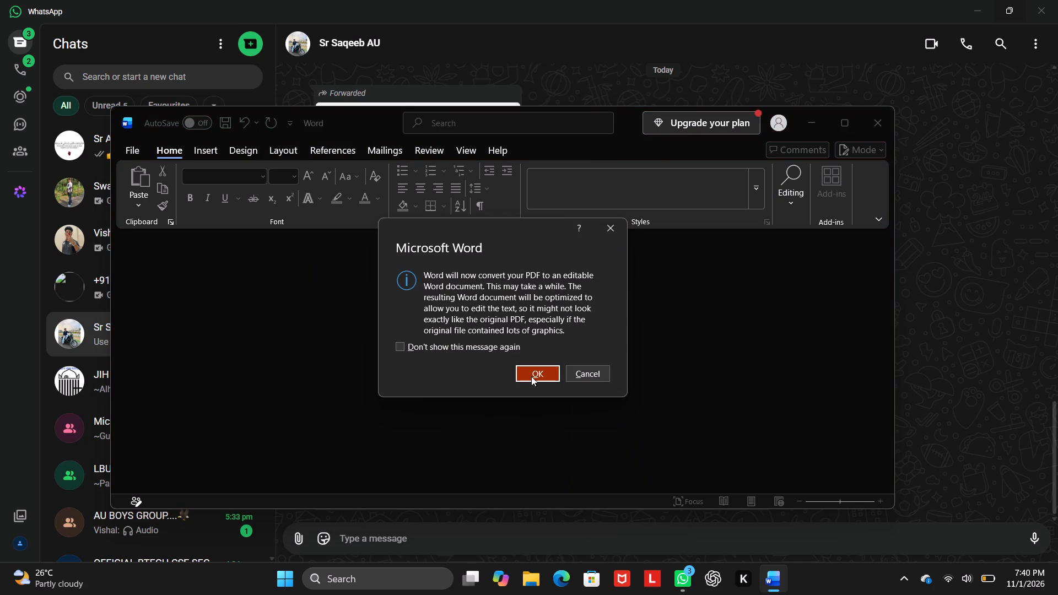
{"action": "left_click", "coordinate": [527, 375]}
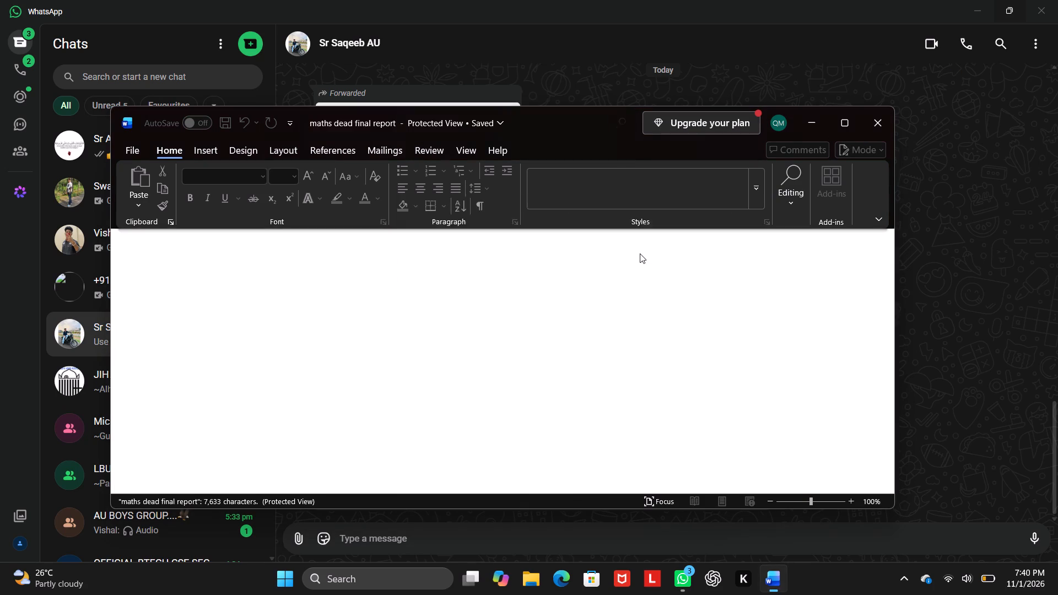
{"action": "left_click", "coordinate": [893, 241]}
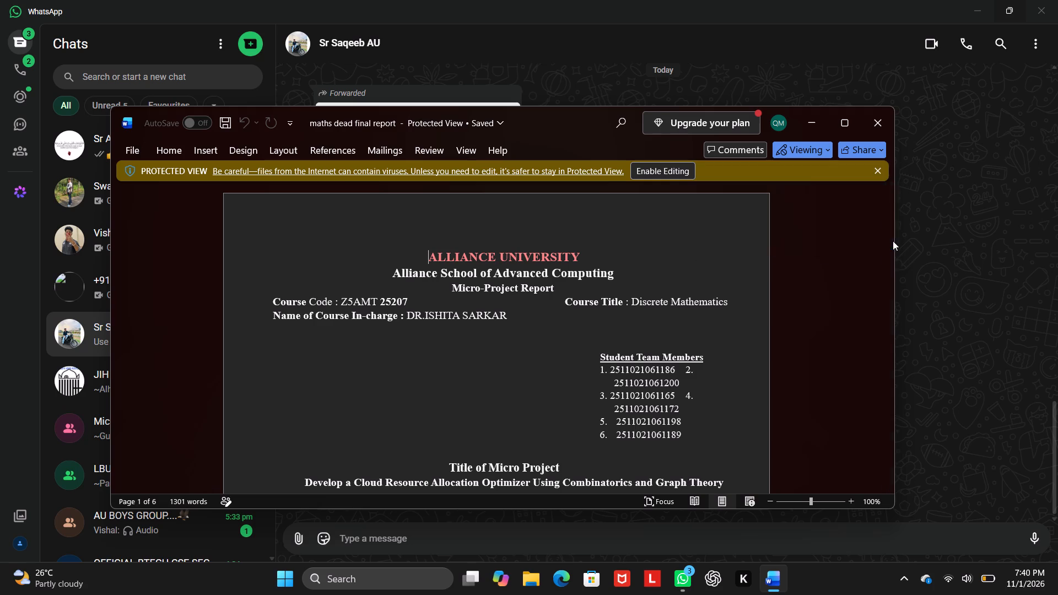
{"action": "left_click", "coordinate": [848, 122]}
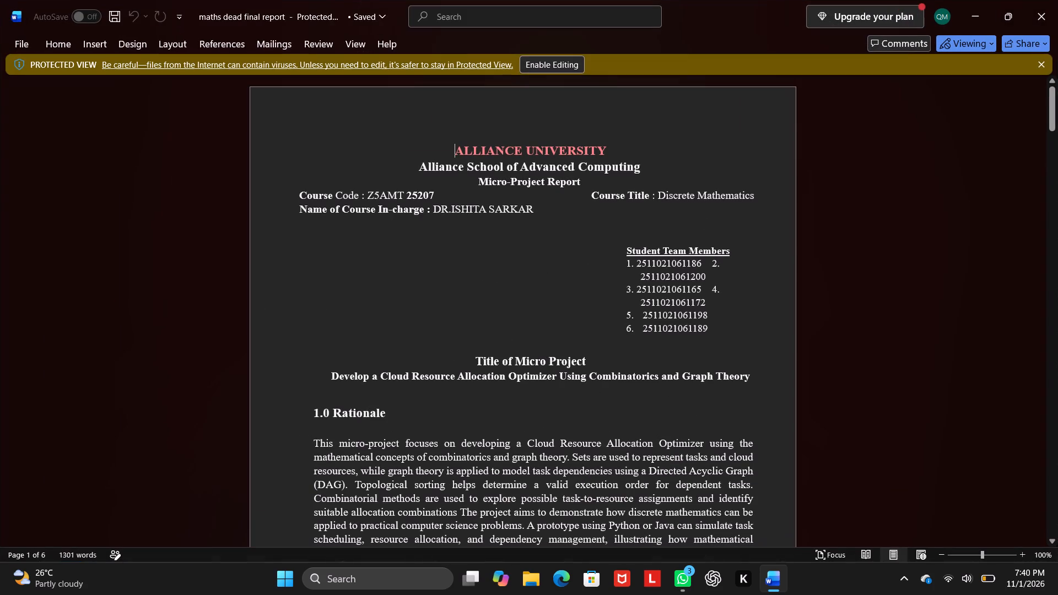
Enable editing for the protected report and accept the PDF conversion.
{"action": "left_click", "coordinate": [559, 63]}
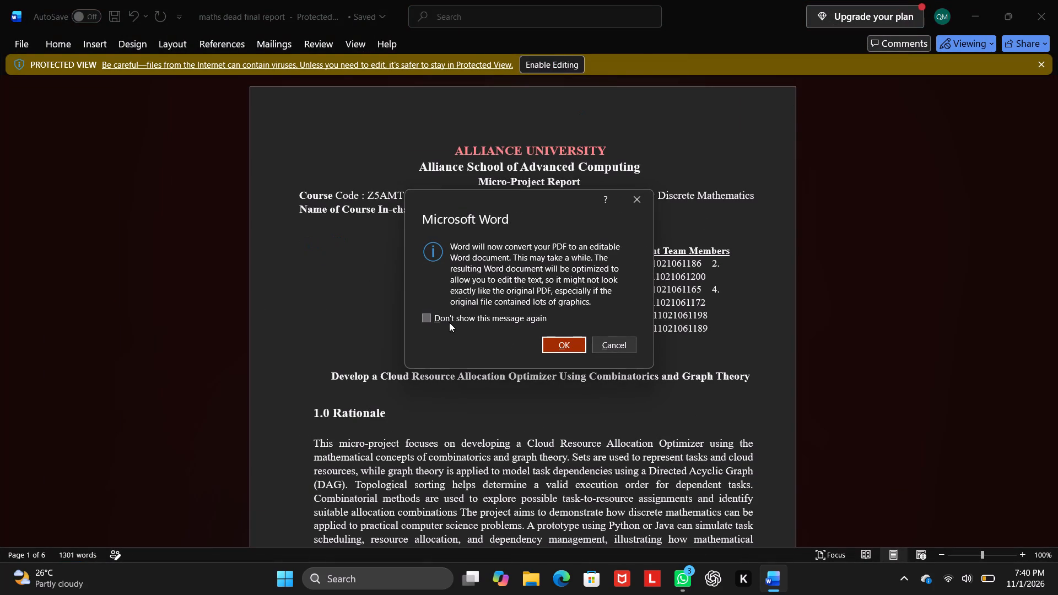
{"action": "left_click", "coordinate": [574, 340]}
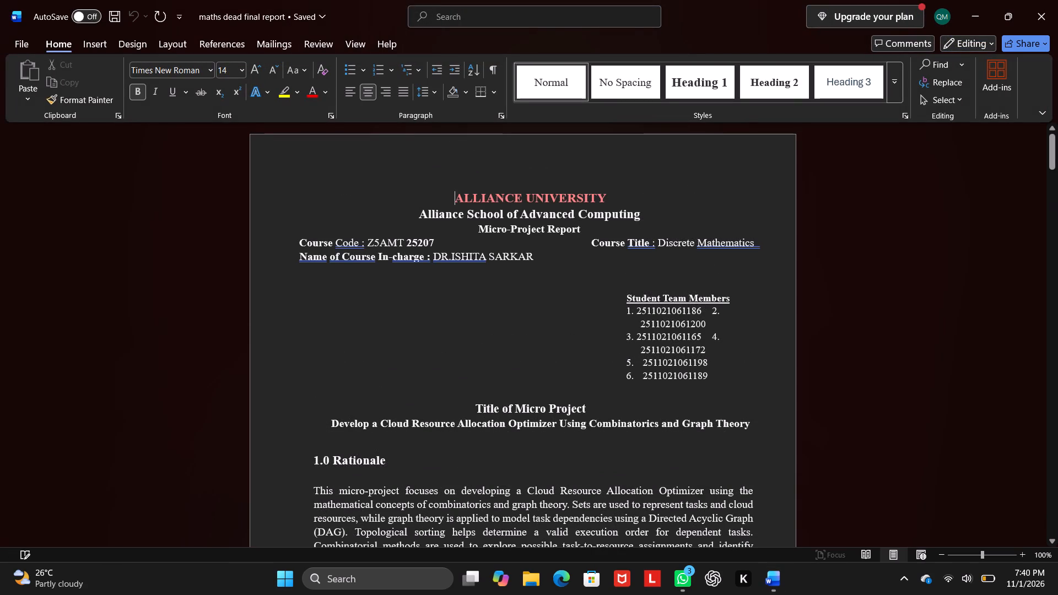
Insert line breaks in the Student Team Members list so that entries 2 and 4 each start on their own line.
{"action": "left_click", "coordinate": [705, 312]}
{"action": "key", "text": "shift+Return"}
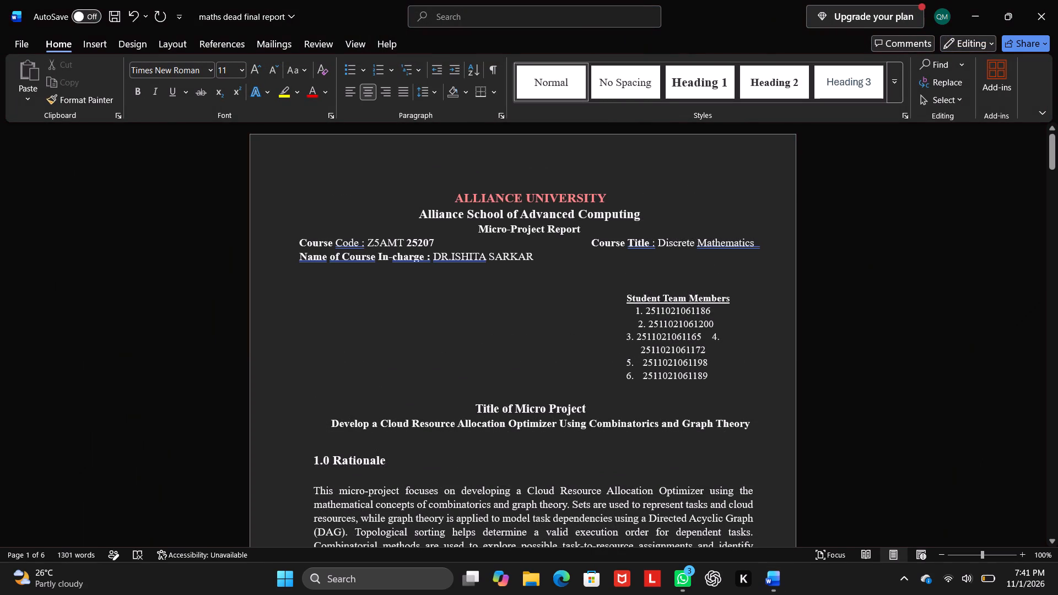
{"action": "left_click", "coordinate": [708, 333]}
{"action": "key", "text": "shift+Return"}
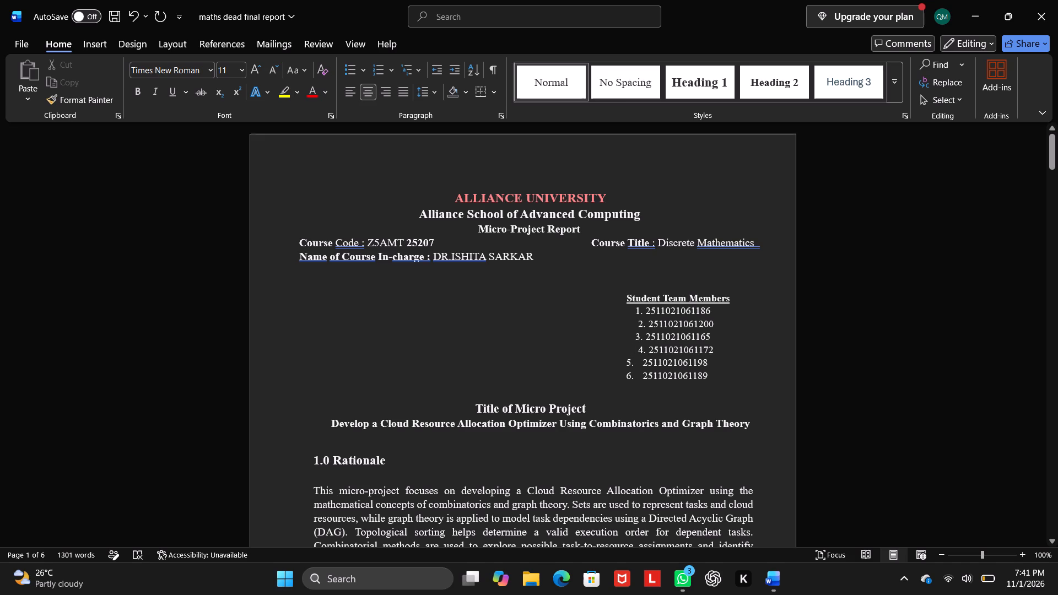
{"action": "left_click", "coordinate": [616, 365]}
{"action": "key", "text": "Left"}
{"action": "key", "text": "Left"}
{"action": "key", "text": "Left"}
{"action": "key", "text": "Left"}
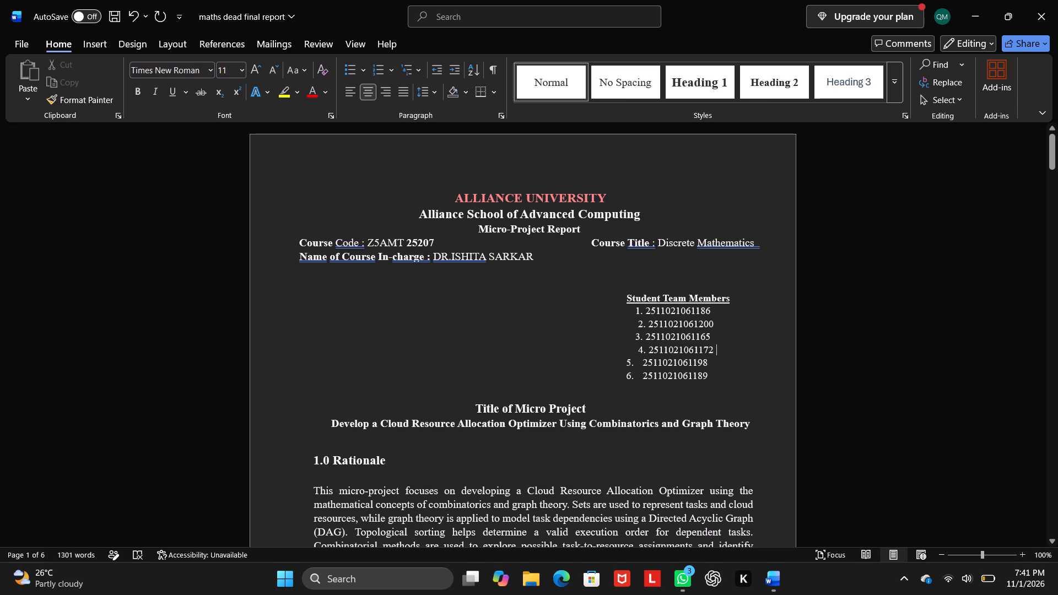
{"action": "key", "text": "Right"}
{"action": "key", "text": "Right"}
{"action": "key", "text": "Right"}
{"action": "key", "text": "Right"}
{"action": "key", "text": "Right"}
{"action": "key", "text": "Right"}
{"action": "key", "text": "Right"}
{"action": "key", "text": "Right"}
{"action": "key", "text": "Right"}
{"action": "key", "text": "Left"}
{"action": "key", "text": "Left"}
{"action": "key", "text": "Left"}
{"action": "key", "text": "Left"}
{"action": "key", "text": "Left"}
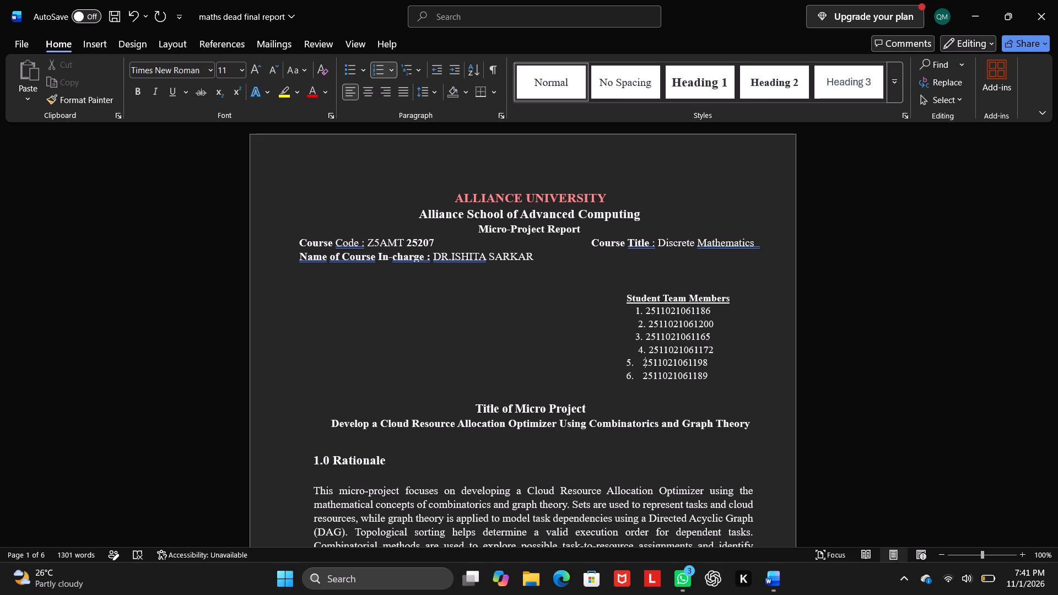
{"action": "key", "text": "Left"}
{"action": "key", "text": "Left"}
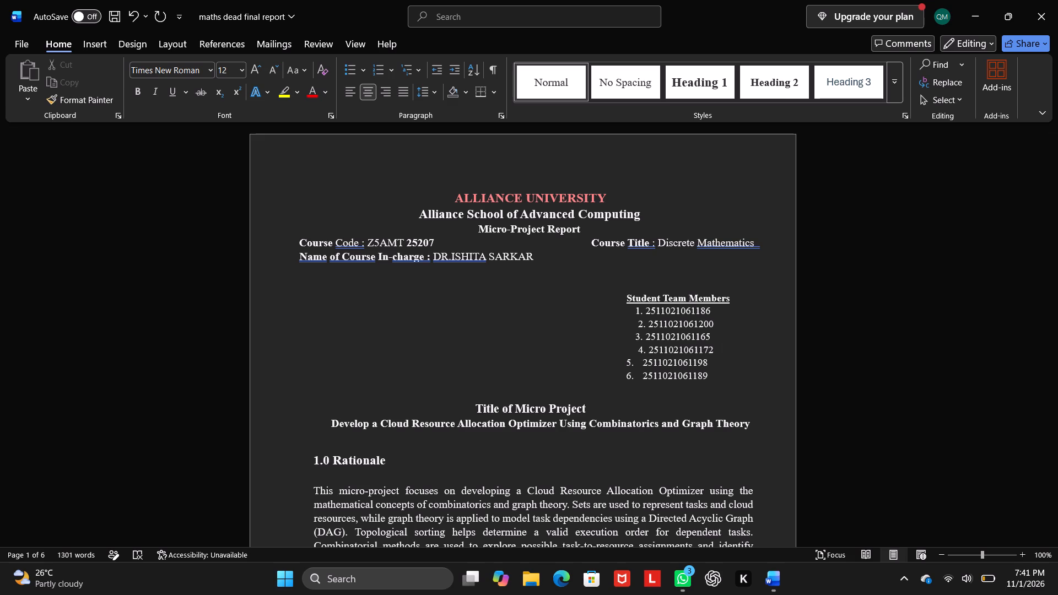
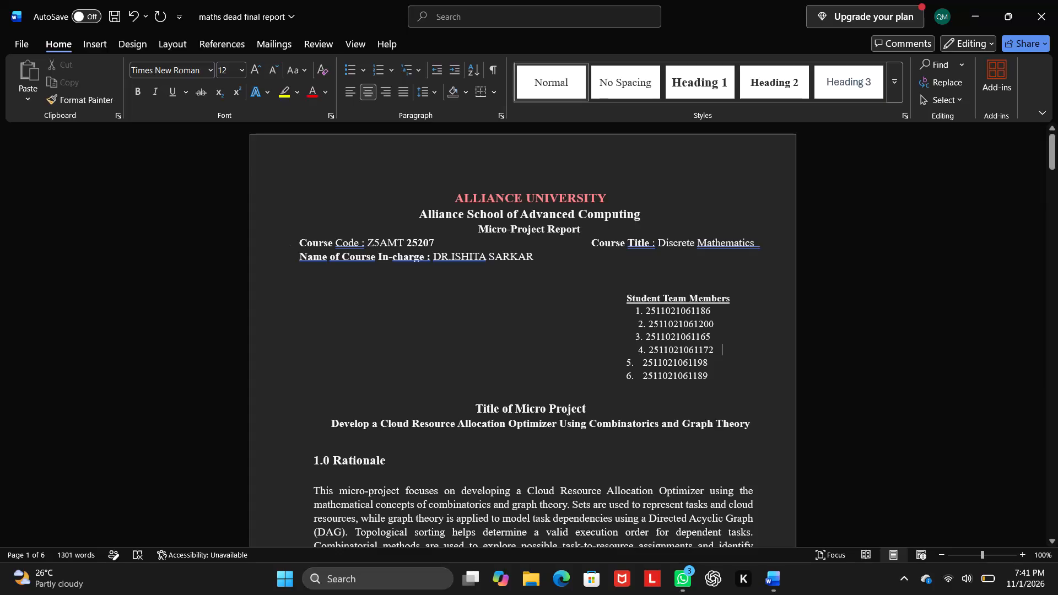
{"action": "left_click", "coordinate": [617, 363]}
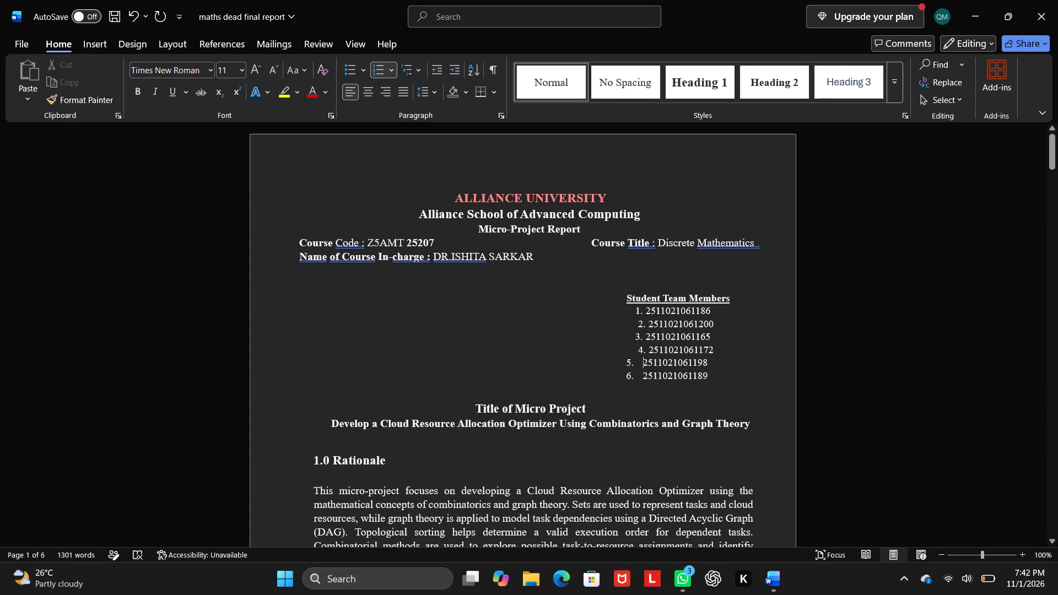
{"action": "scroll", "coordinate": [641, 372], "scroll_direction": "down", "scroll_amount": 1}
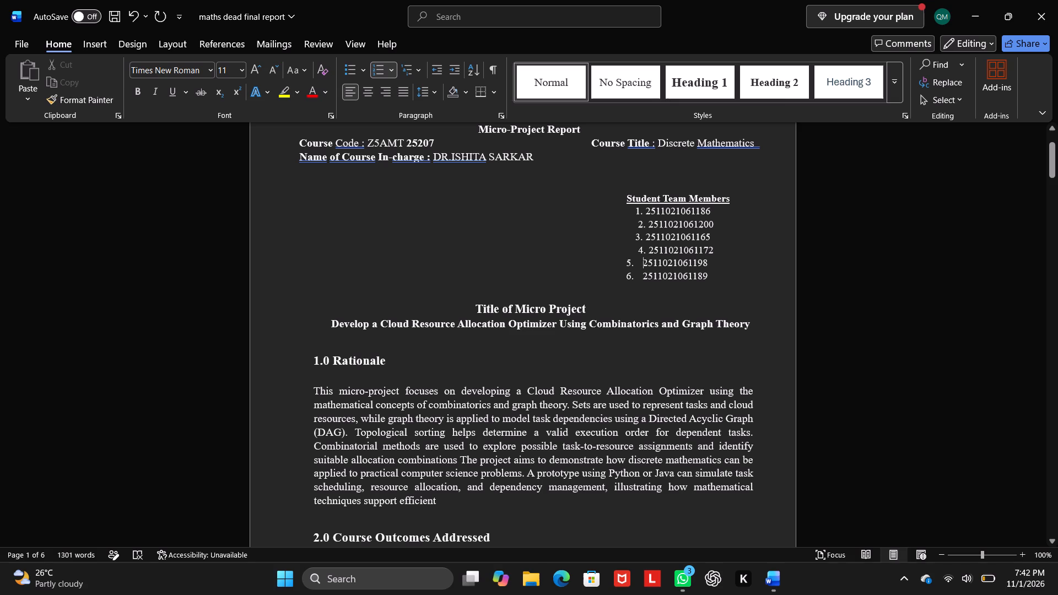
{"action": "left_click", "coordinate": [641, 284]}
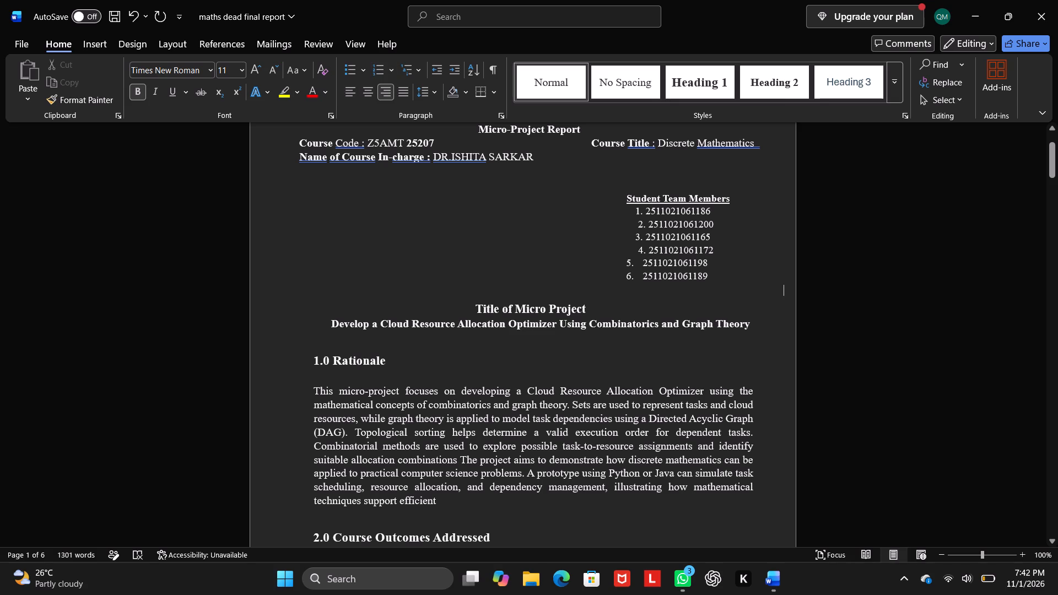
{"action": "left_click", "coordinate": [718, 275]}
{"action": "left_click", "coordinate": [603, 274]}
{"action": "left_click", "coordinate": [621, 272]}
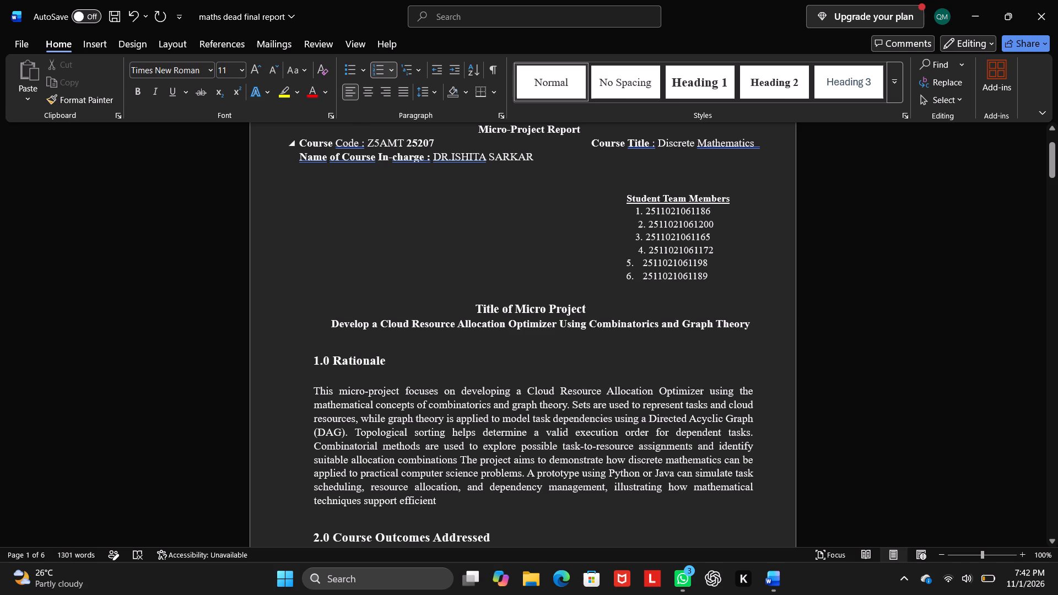
Undo the line breaks added to the Student Team Members list.
{"action": "triple_click", "coordinate": [137, 12]}
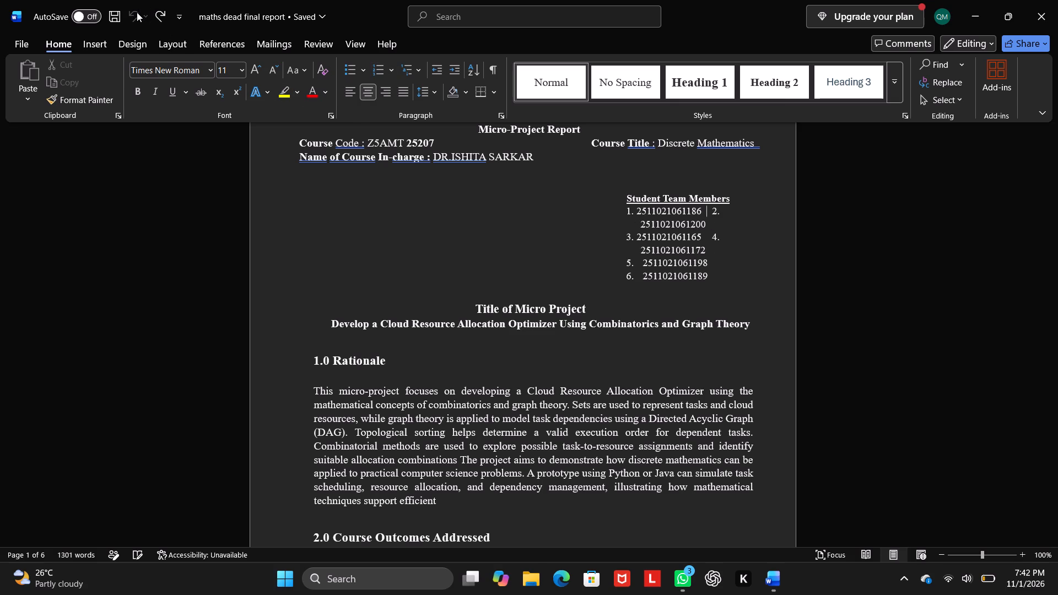
{"action": "left_click", "coordinate": [137, 12]}
Renumber the Course Outcomes Addressed heading as 3.0 and the Information Collection heading as 4.0.
{"action": "scroll", "coordinate": [589, 448], "scroll_direction": "down", "scroll_amount": 2}
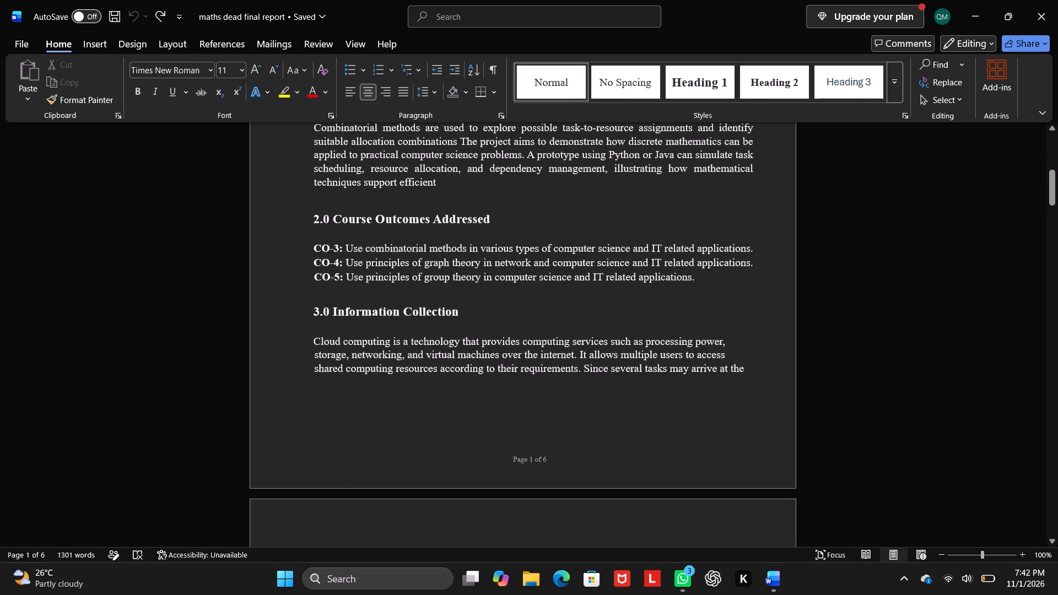
{"action": "scroll", "coordinate": [589, 448], "scroll_direction": "up", "scroll_amount": 1}
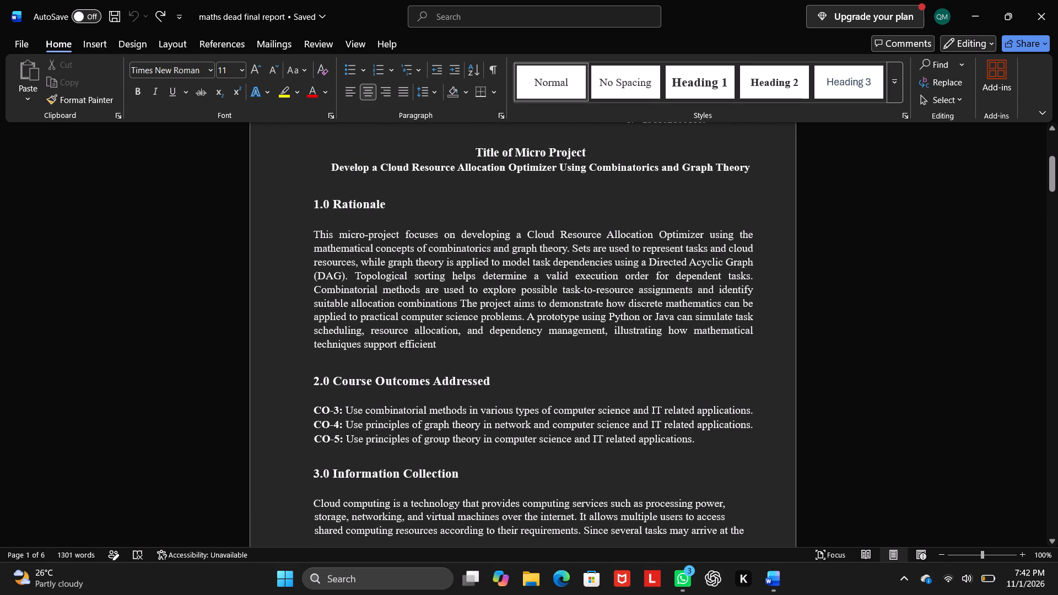
{"action": "left_click", "coordinate": [319, 381]}
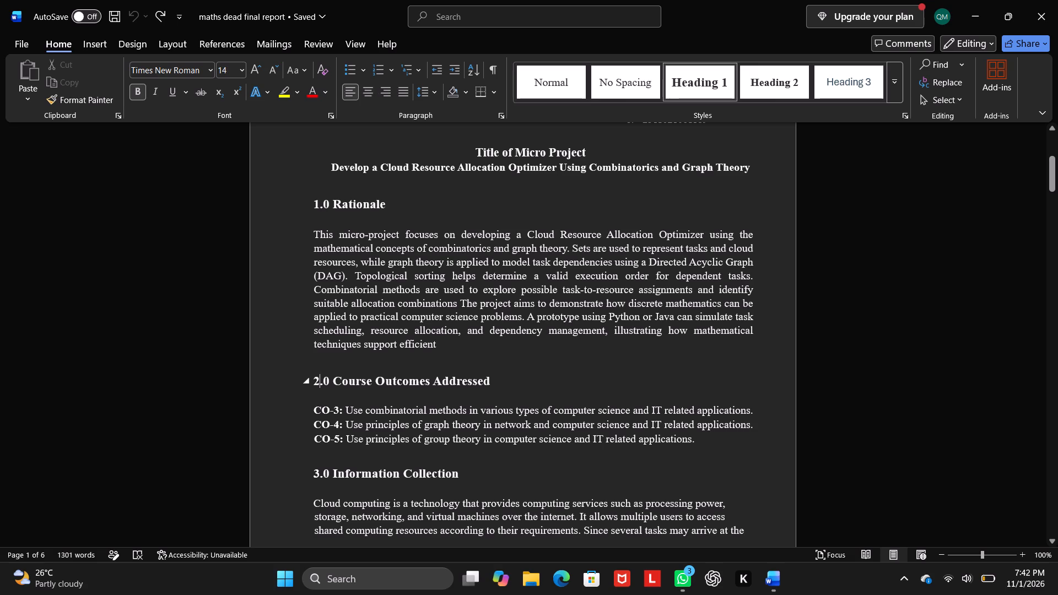
{"action": "key", "text": "BackSpace"}
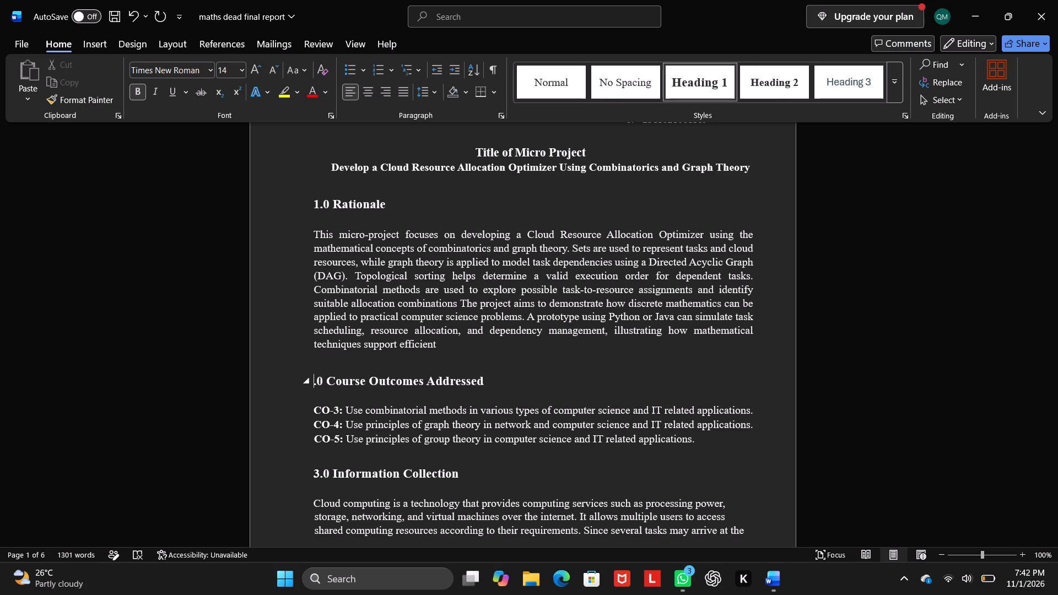
{"action": "key", "text": "3"}
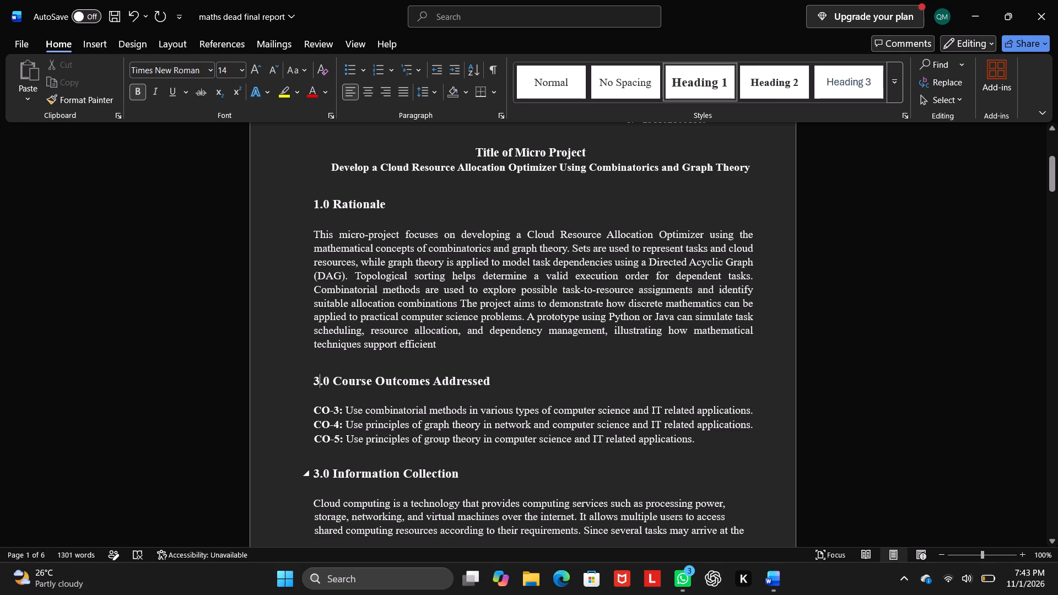
{"action": "left_click", "coordinate": [320, 475]}
{"action": "key", "text": "BackSpace"}
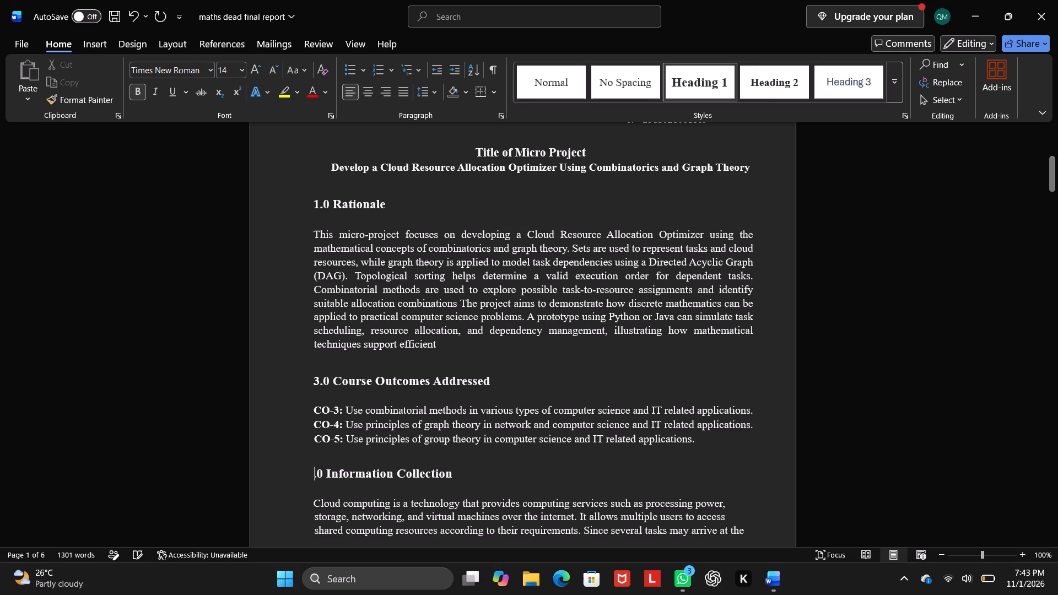
{"action": "key", "text": "4"}
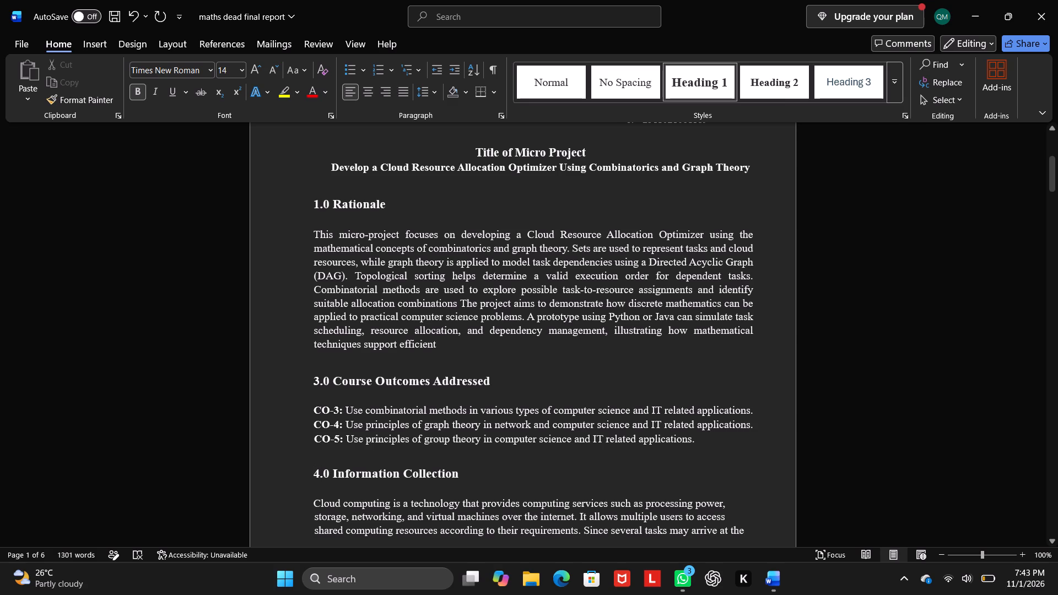
Renumber the Theory and Design of the Micro Project heading as 5.0.
{"action": "scroll", "coordinate": [363, 447], "scroll_direction": "down", "scroll_amount": 4}
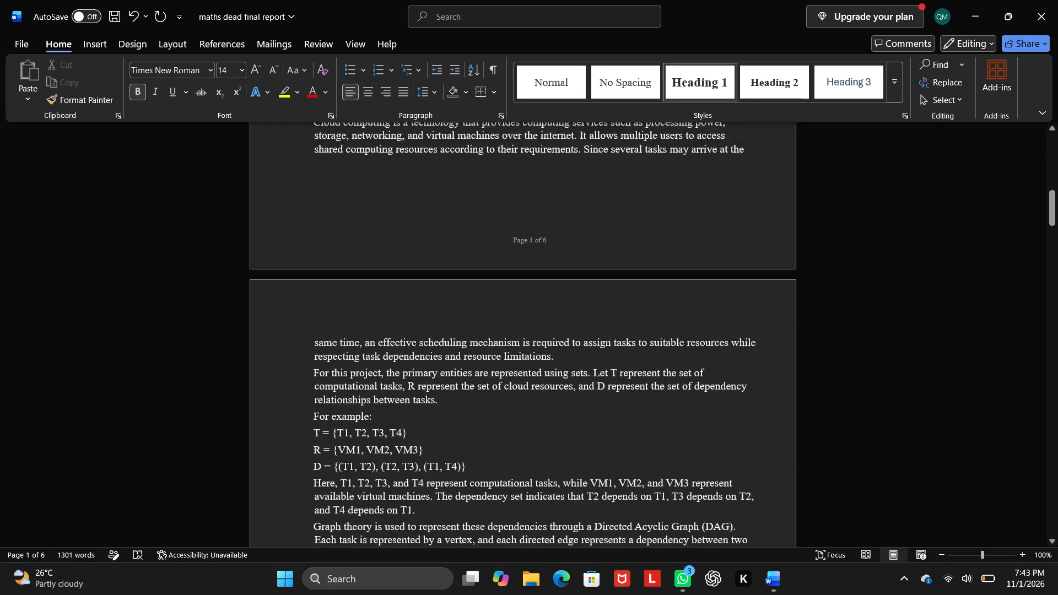
{"action": "scroll", "coordinate": [363, 447], "scroll_direction": "down", "scroll_amount": 2}
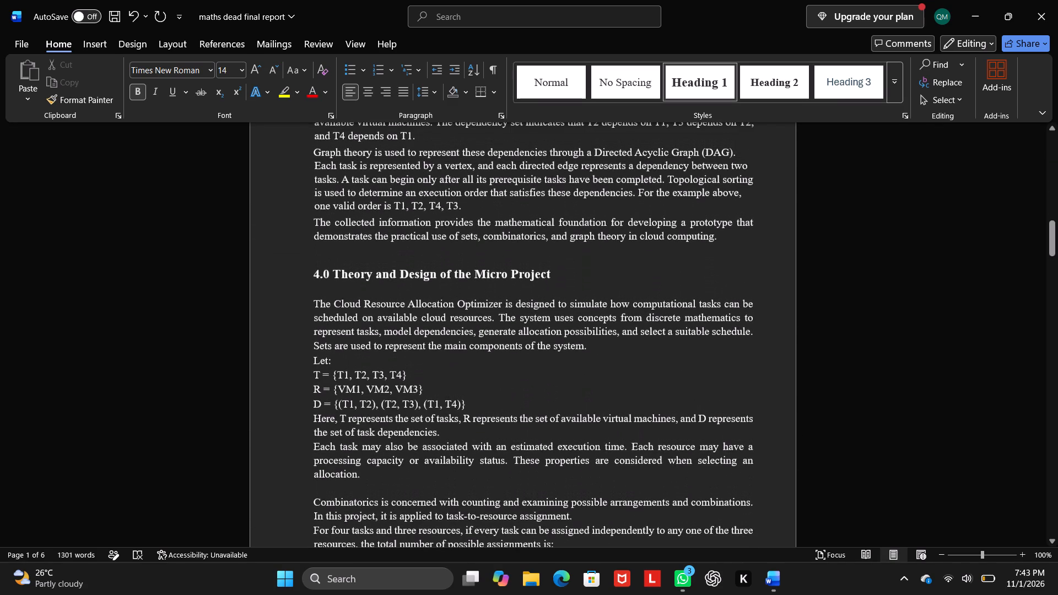
{"action": "left_click", "coordinate": [320, 273]}
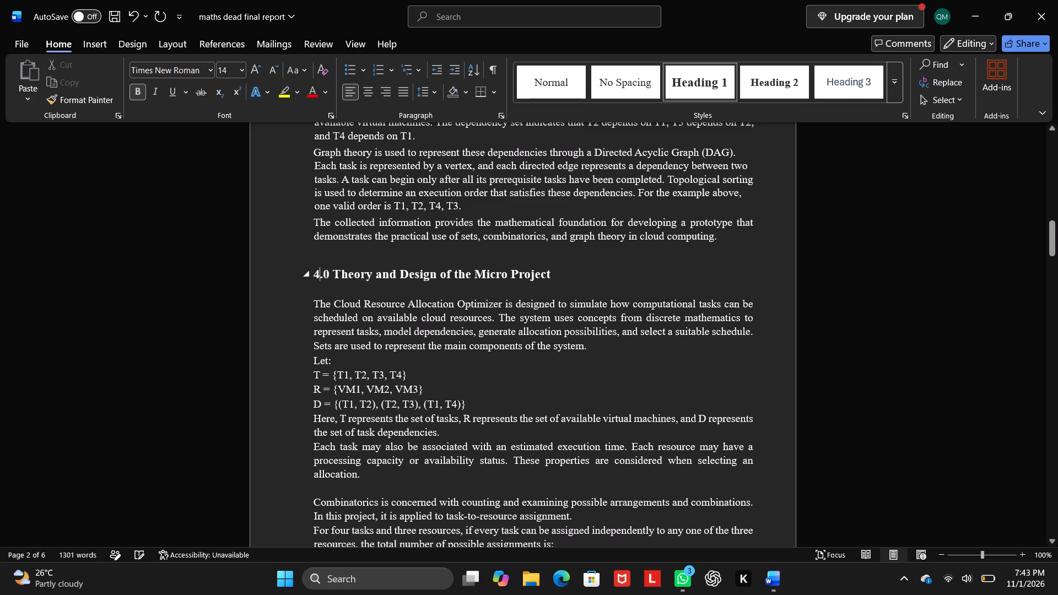
{"action": "key", "text": "BackSpace"}
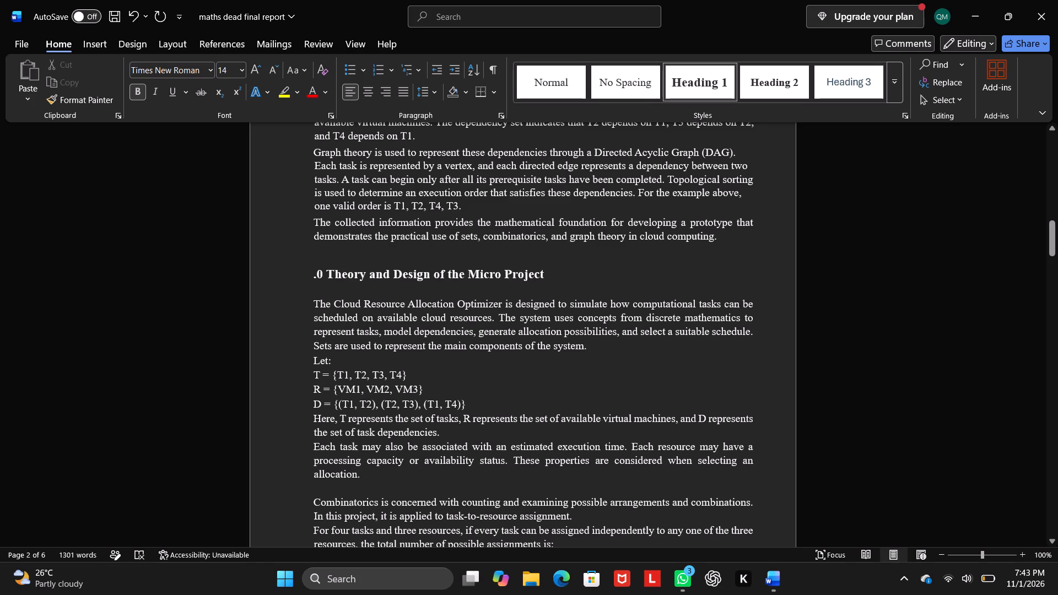
{"action": "key", "text": "5"}
Renumber the Methodology Followed heading on page 3 as 6.0.
{"action": "scroll", "coordinate": [288, 289], "scroll_direction": "down", "scroll_amount": 1}
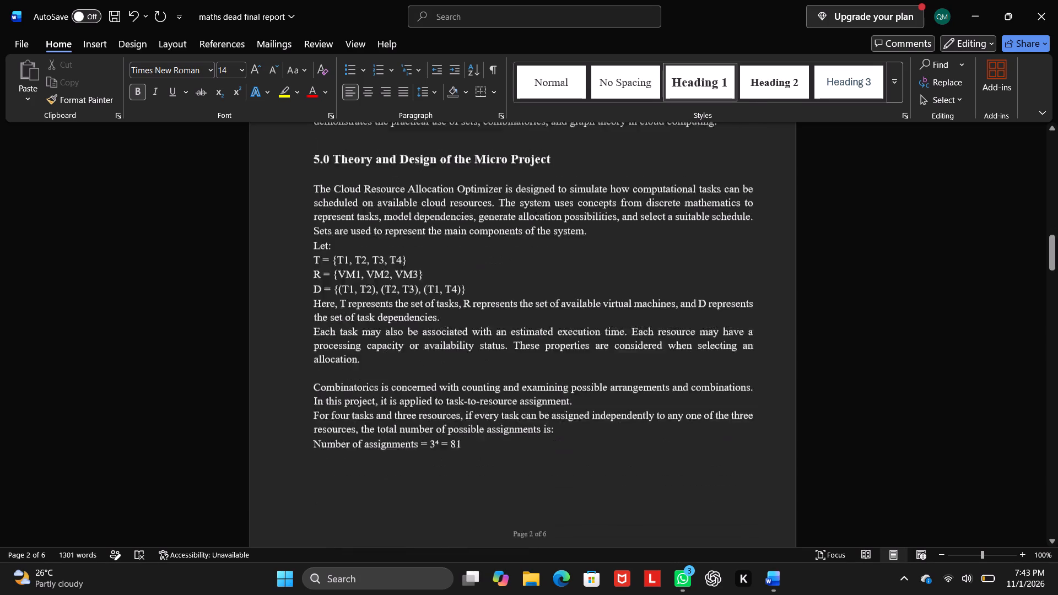
{"action": "scroll", "coordinate": [288, 289], "scroll_direction": "down", "scroll_amount": 2}
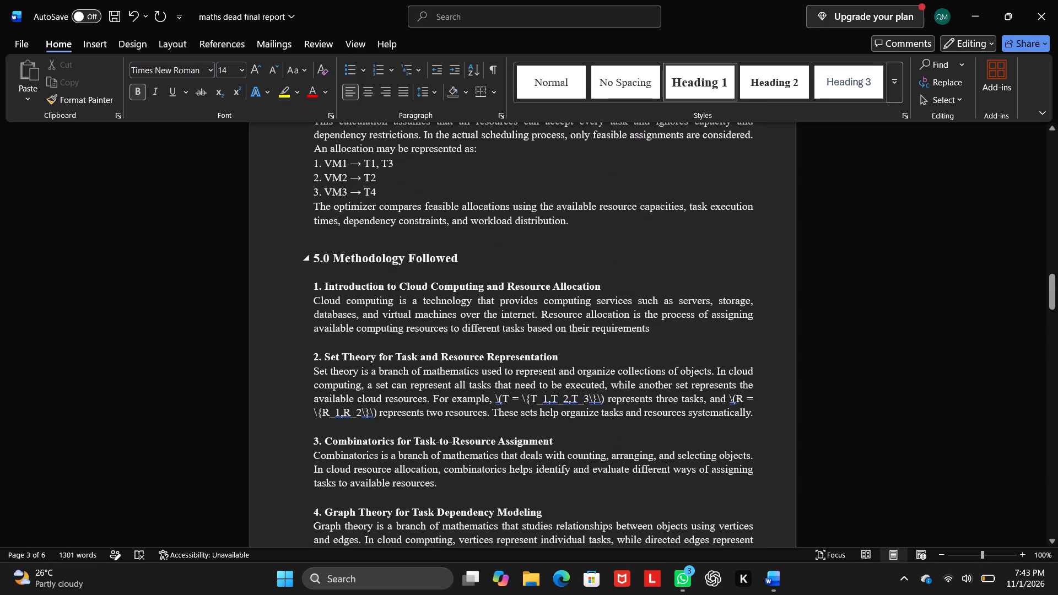
{"action": "left_click", "coordinate": [321, 261]}
{"action": "key", "text": "BackSpace"}
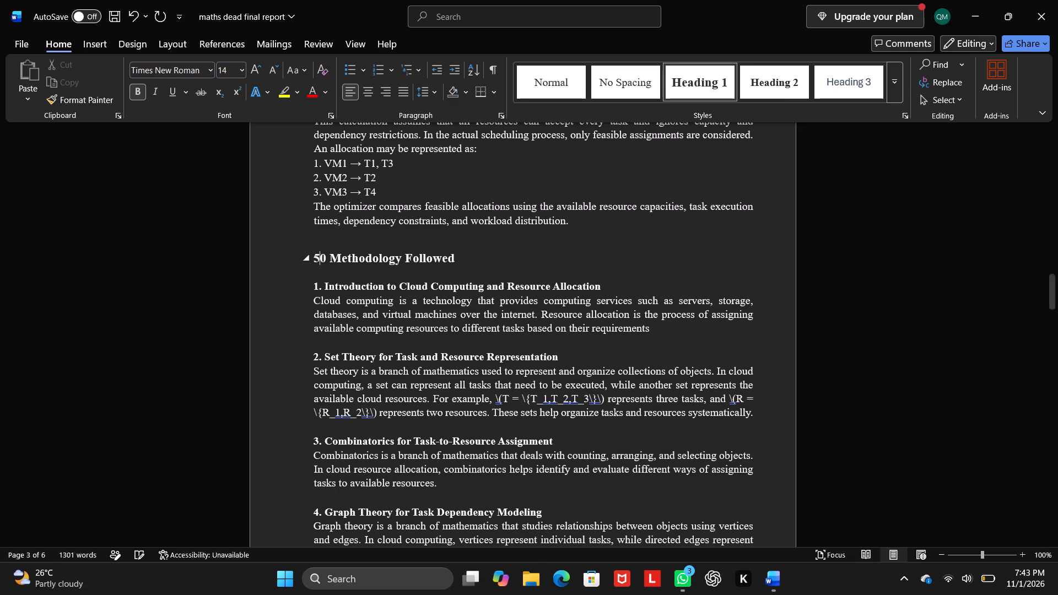
{"action": "key", "text": "BackSpace"}
{"action": "key", "text": "6"}
{"action": "key", "text": "period"}
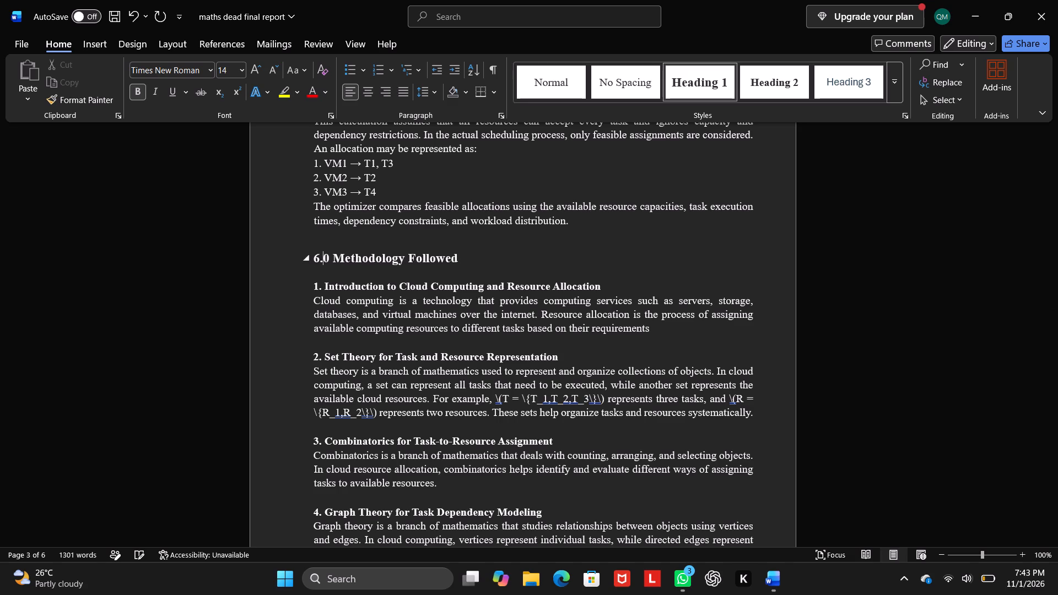
Renumber the Outputs of the Micro-Project heading on page 4 as 7.0.
{"action": "scroll", "coordinate": [513, 360], "scroll_direction": "down", "scroll_amount": 2}
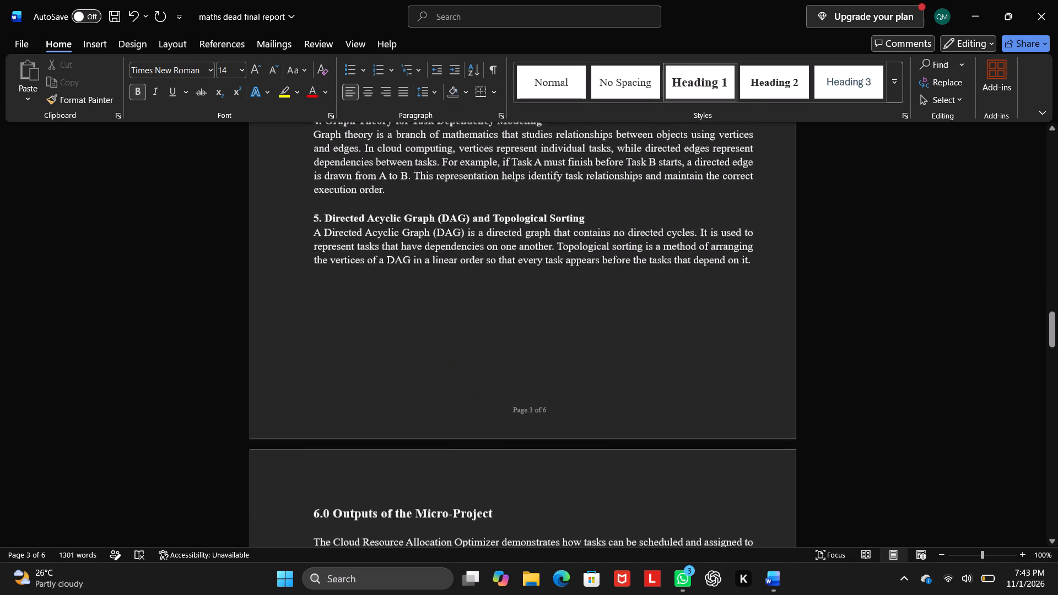
{"action": "scroll", "coordinate": [513, 360], "scroll_direction": "down", "scroll_amount": 2}
{"action": "left_click", "coordinate": [330, 321]}
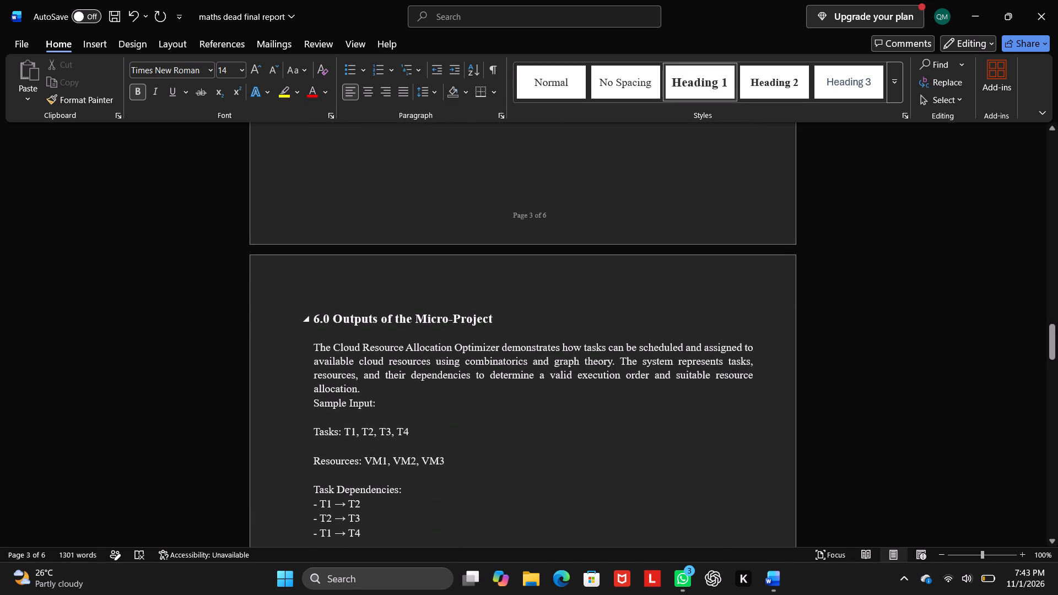
{"action": "left_click", "coordinate": [320, 318]}
{"action": "key", "text": "BackSpace"}
{"action": "key", "text": "7"}
Renumber the Benefits of this Micro-Project heading as 8.0 and the Area of Future Improvement heading as 9.0.
{"action": "scroll", "coordinate": [320, 318], "scroll_direction": "down", "scroll_amount": 1}
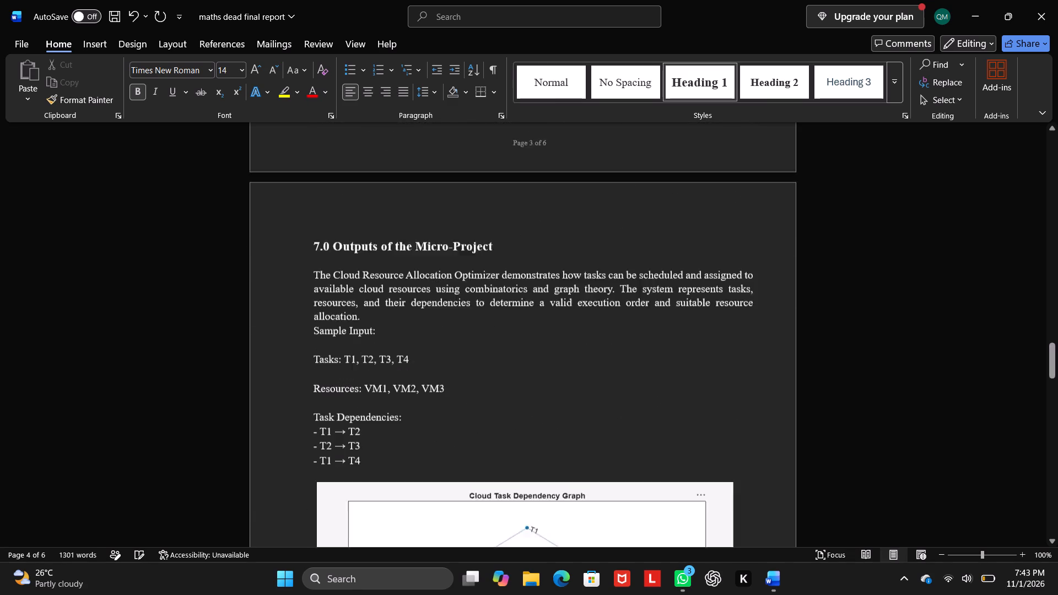
{"action": "scroll", "coordinate": [320, 318], "scroll_direction": "down", "scroll_amount": 7}
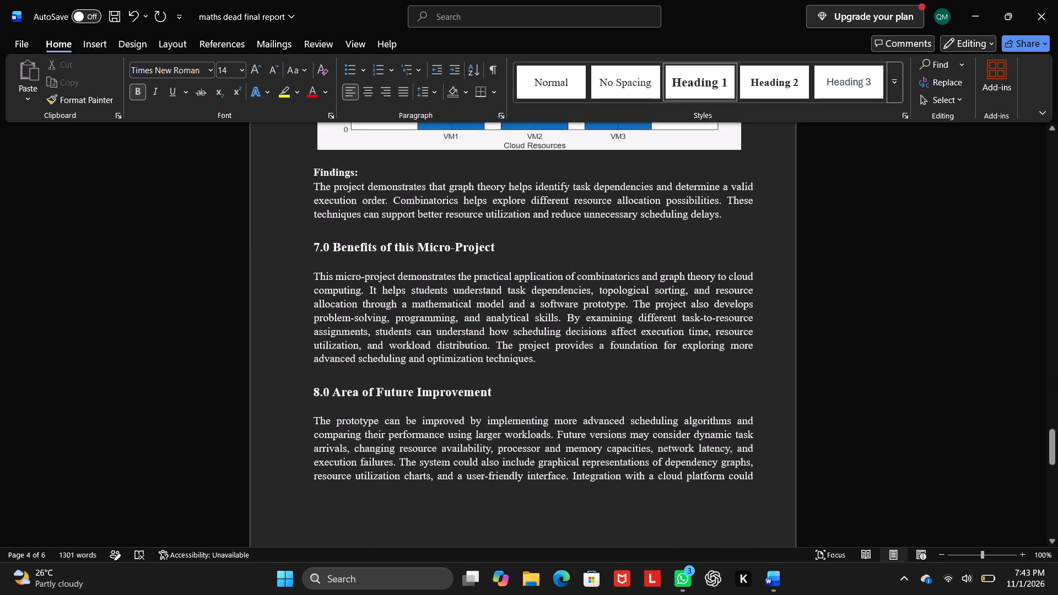
{"action": "left_click", "coordinate": [317, 217]}
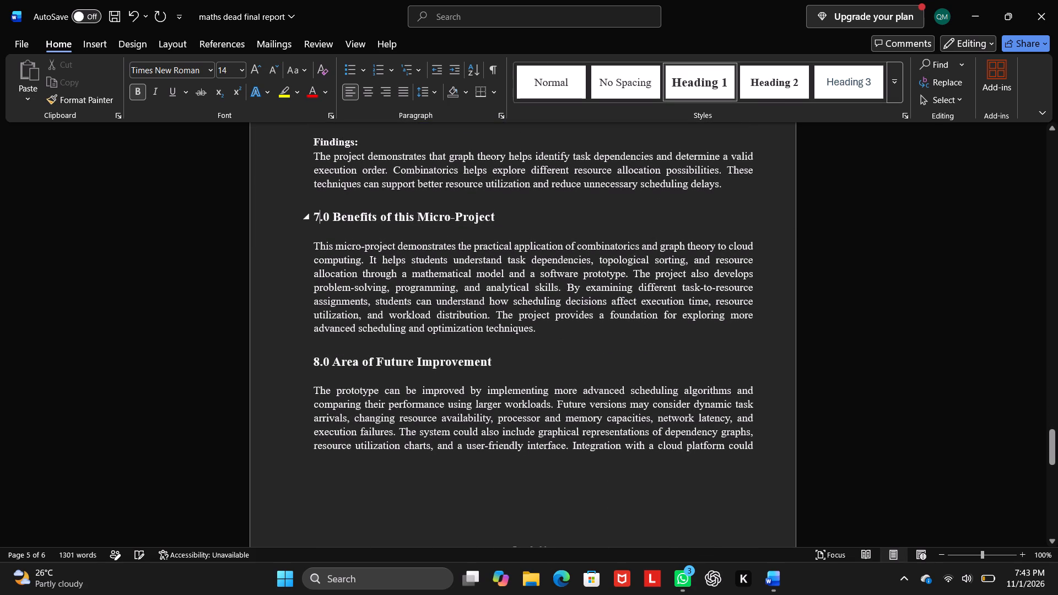
{"action": "key", "text": "BackSpace"}
{"action": "key", "text": "8"}
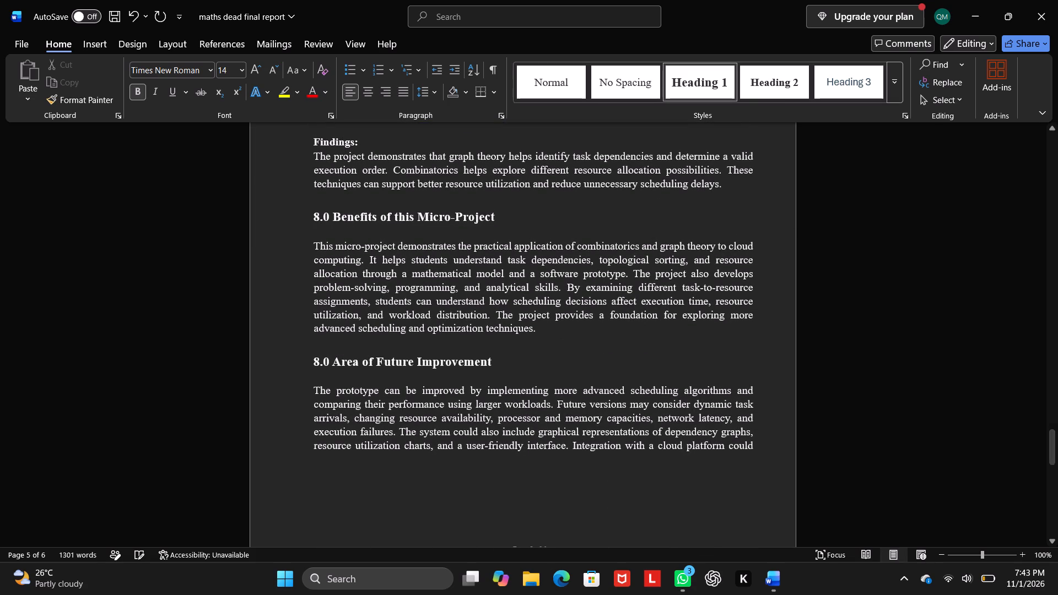
{"action": "left_click", "coordinate": [315, 361]}
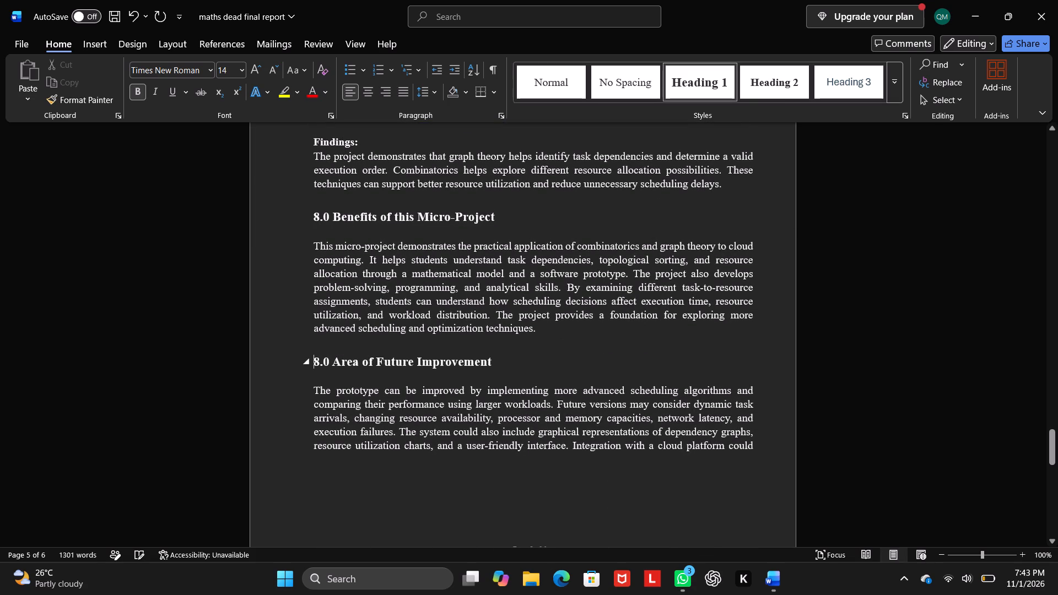
{"action": "left_click_drag", "start_coordinate": [324, 361], "coordinate": [319, 361]}
{"action": "left_click", "coordinate": [319, 361]}
{"action": "key", "text": "BackSpace"}
{"action": "key", "text": "9"}
Renumber the References heading on page 6 as 10.0.
{"action": "scroll", "coordinate": [319, 361], "scroll_direction": "down", "scroll_amount": 1}
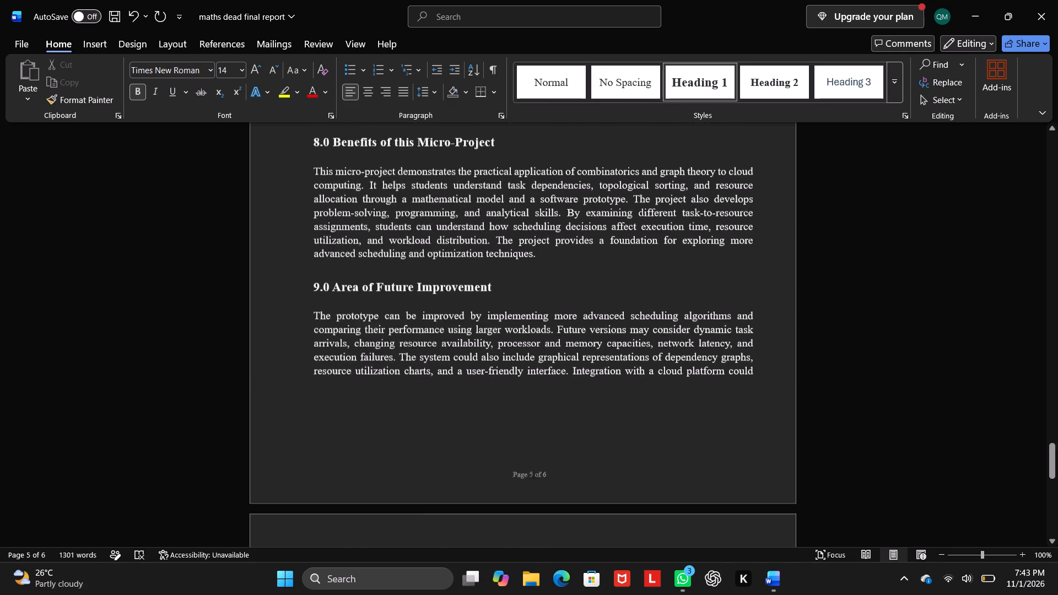
{"action": "scroll", "coordinate": [319, 361], "scroll_direction": "down", "scroll_amount": 2}
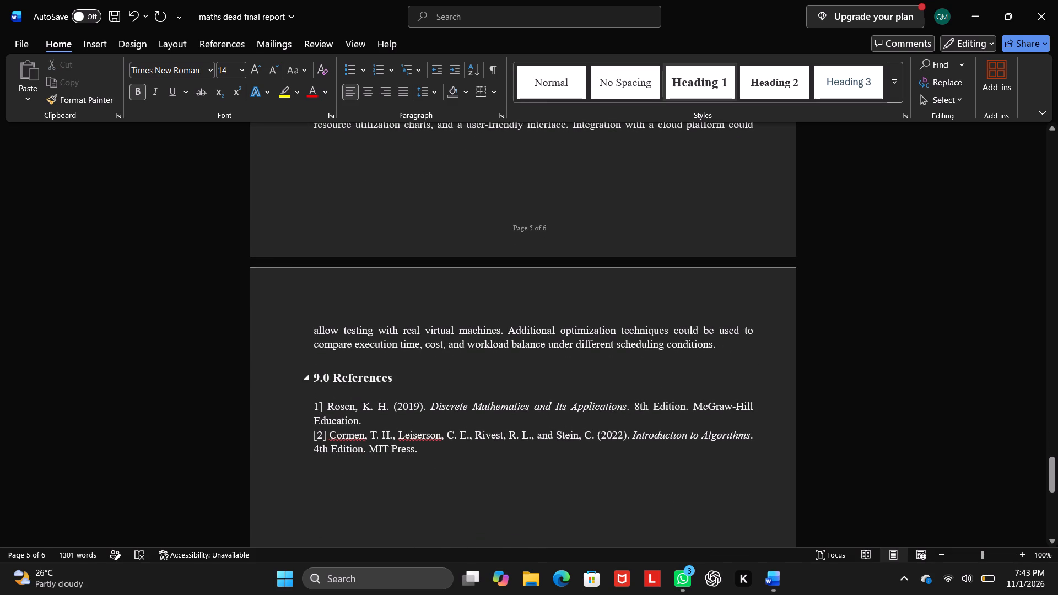
{"action": "left_click", "coordinate": [319, 377]}
{"action": "key", "text": "BackSpace"}
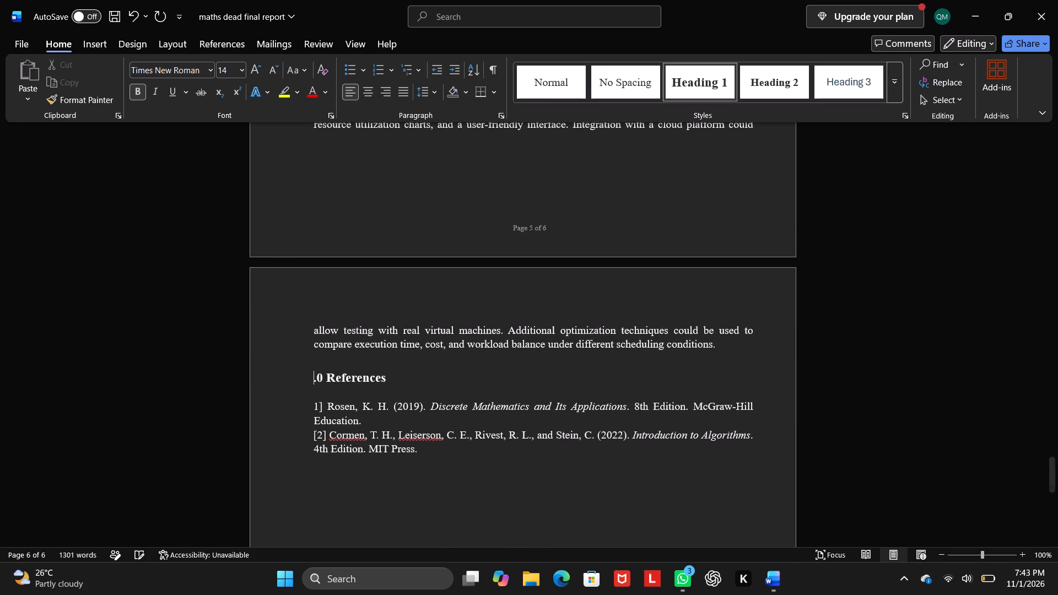
{"action": "key", "text": "1"}
{"action": "key", "text": "0"}
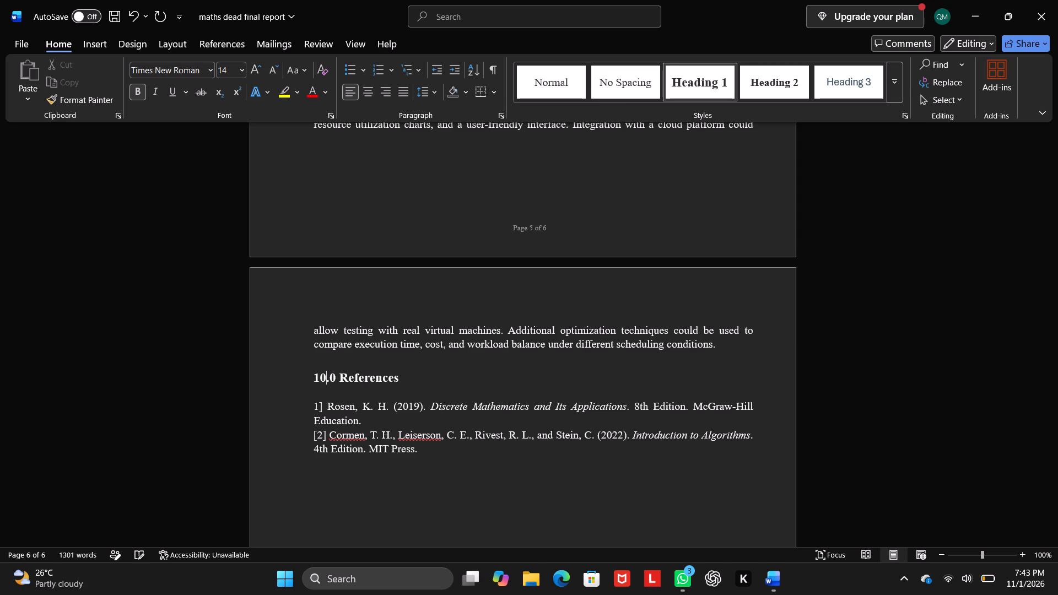
{"action": "left_click", "coordinate": [427, 467]}
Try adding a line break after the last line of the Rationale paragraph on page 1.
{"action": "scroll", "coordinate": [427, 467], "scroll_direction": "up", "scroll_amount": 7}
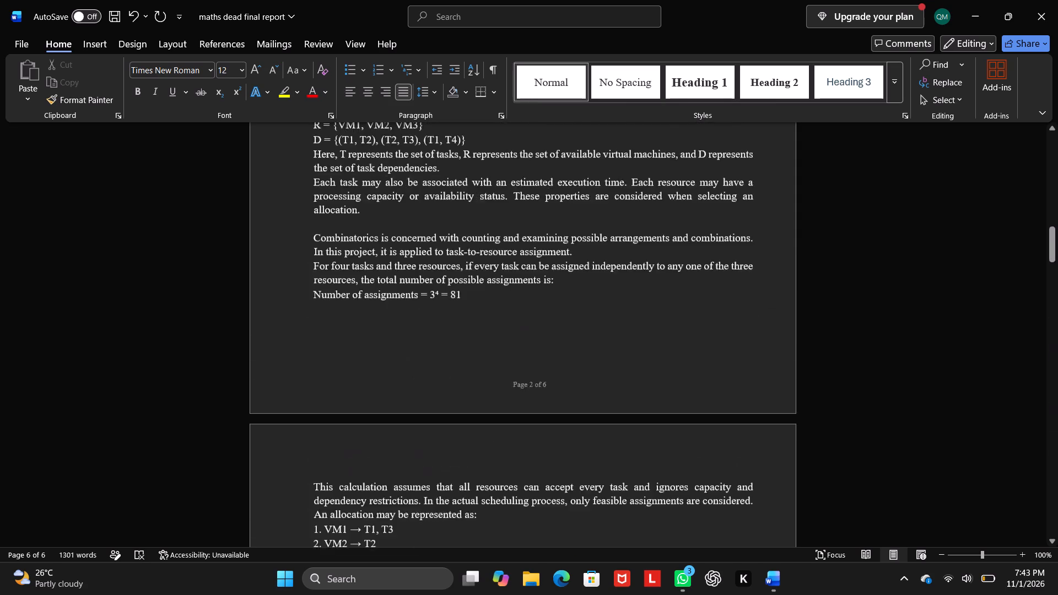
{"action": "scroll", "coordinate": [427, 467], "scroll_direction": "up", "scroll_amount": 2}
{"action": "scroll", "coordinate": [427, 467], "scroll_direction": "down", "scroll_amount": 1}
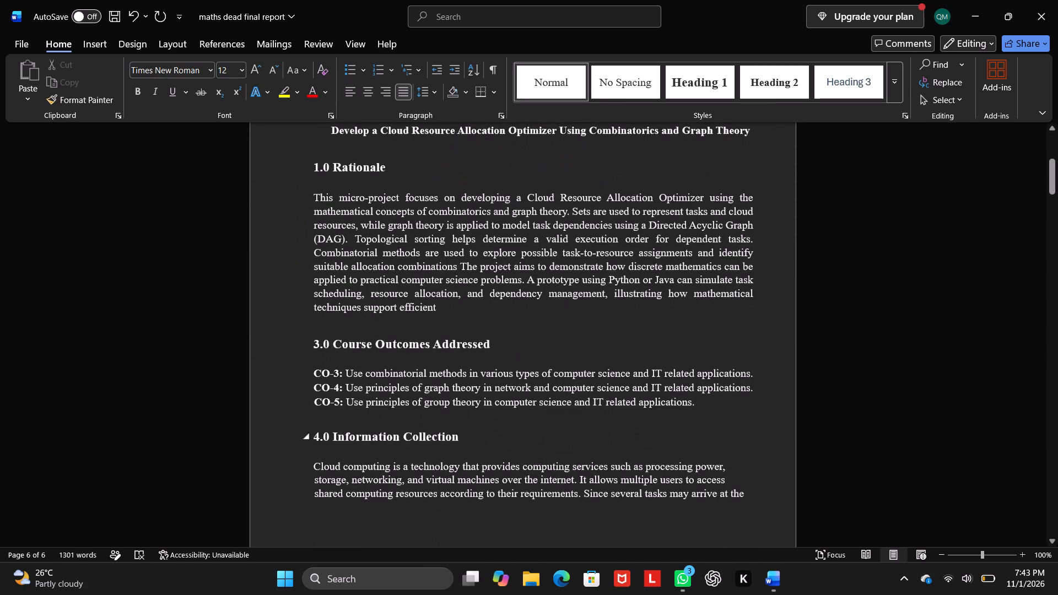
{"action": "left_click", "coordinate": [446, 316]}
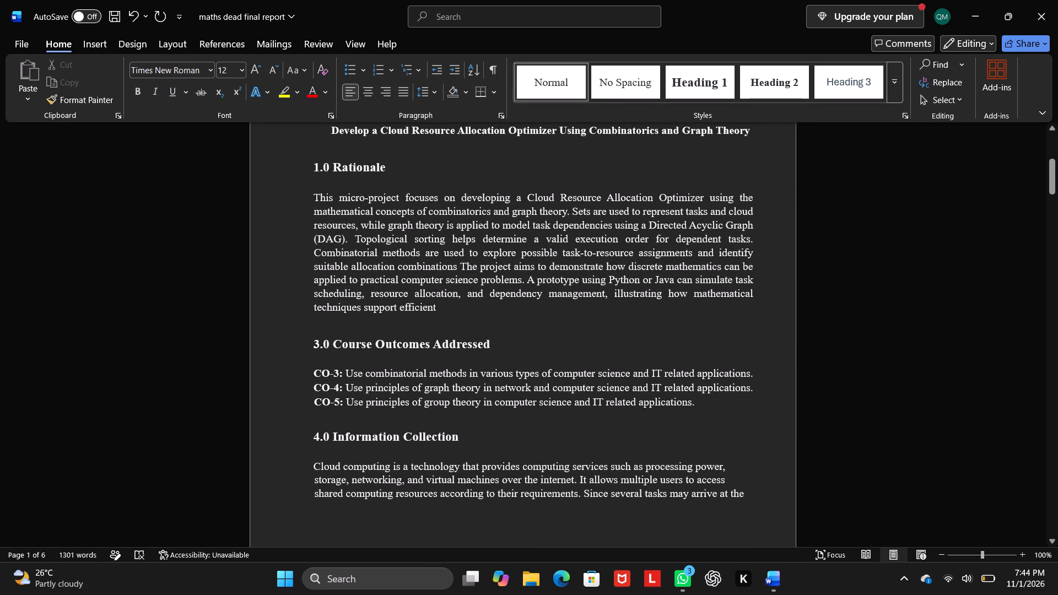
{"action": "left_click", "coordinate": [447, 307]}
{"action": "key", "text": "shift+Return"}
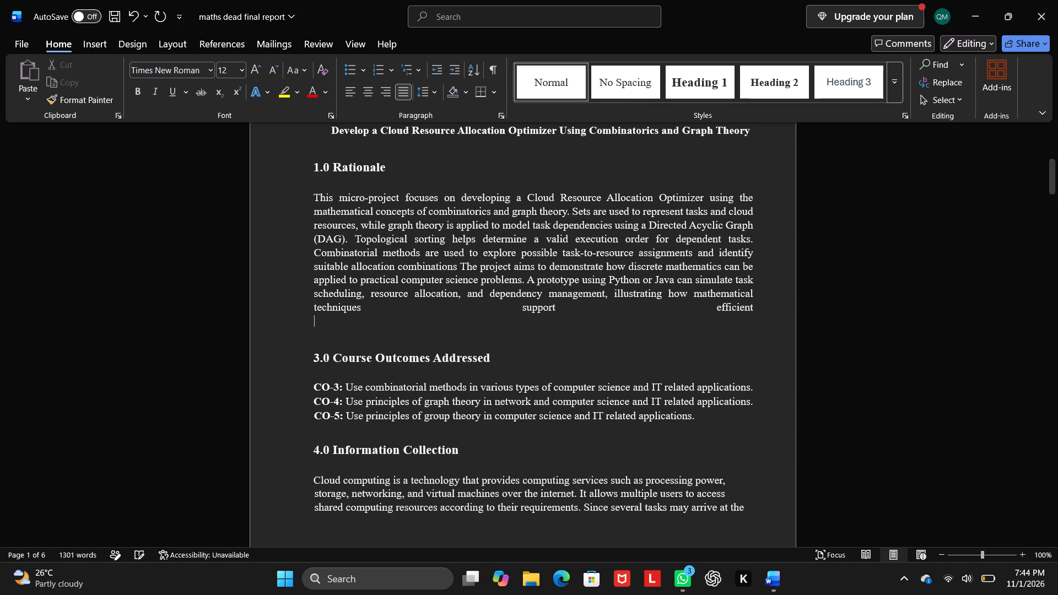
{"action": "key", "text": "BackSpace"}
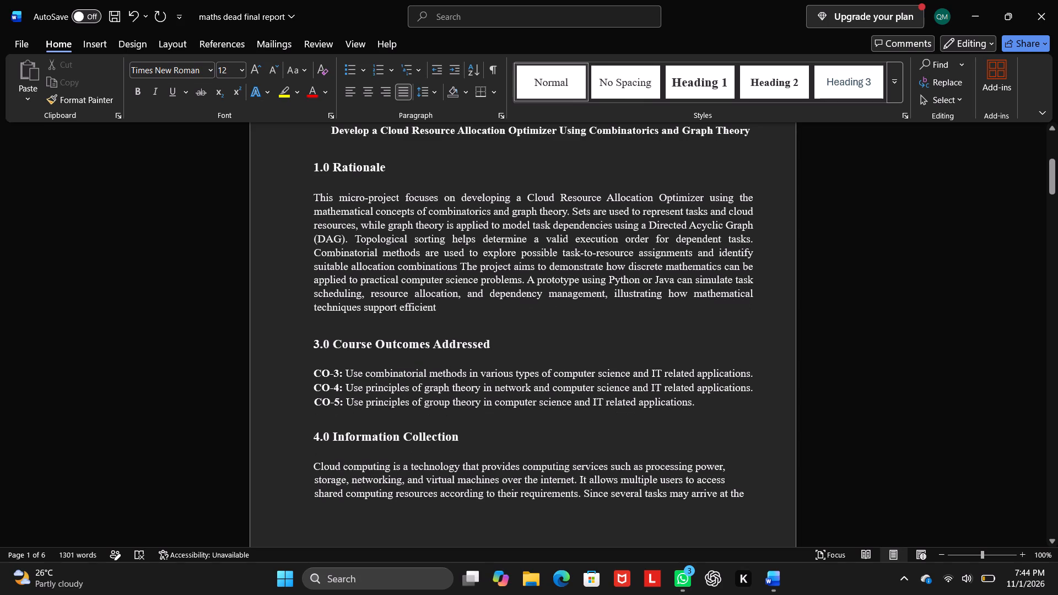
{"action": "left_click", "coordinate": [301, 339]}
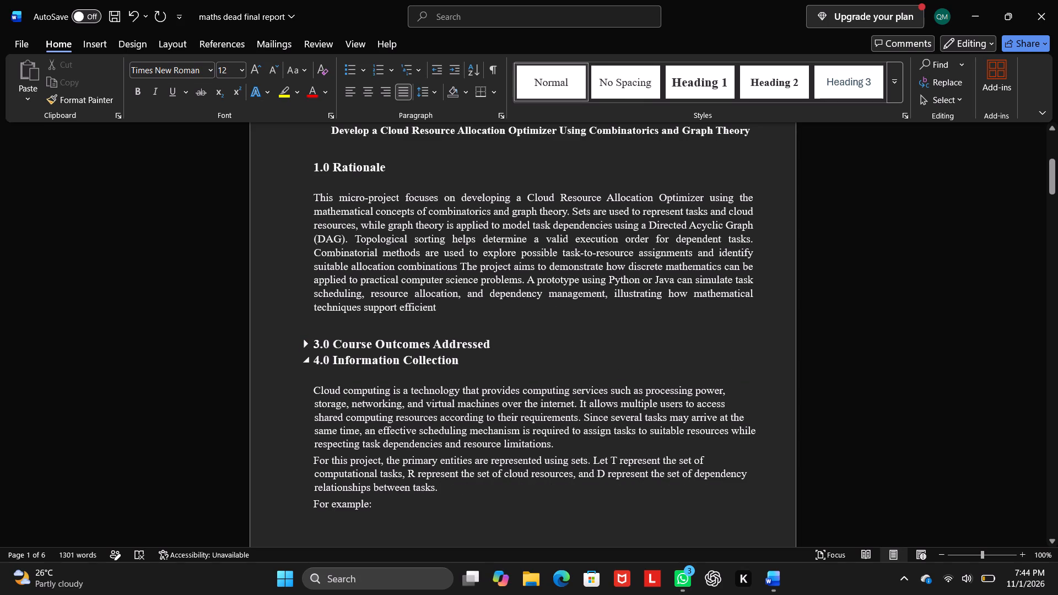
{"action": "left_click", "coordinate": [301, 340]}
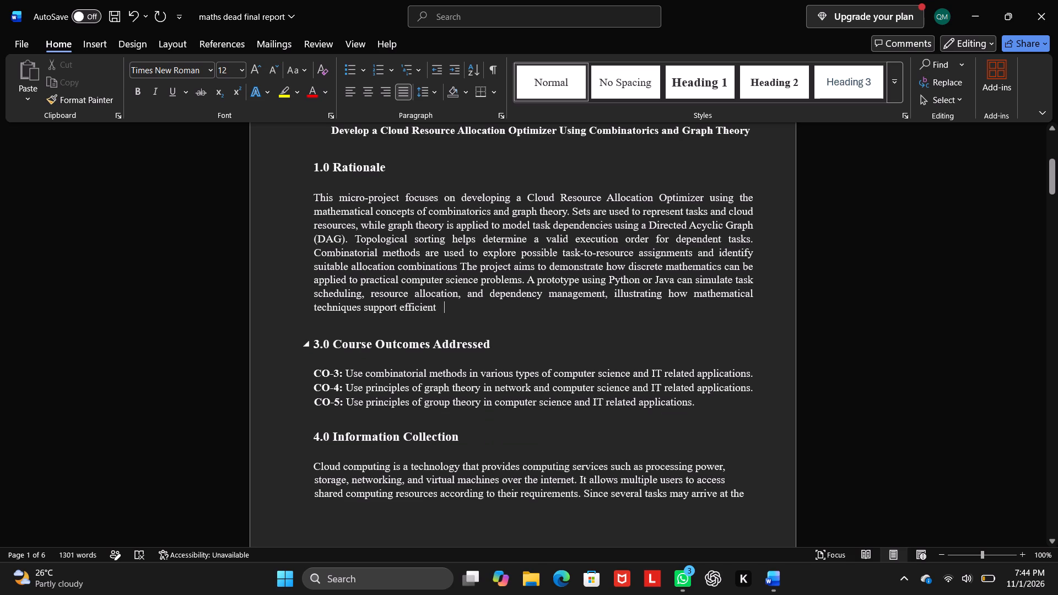
Insert two blank lines directly above the 3.0 Course Outcomes Addressed heading and place the cursor on the first one.
{"action": "left_click", "coordinate": [314, 348]}
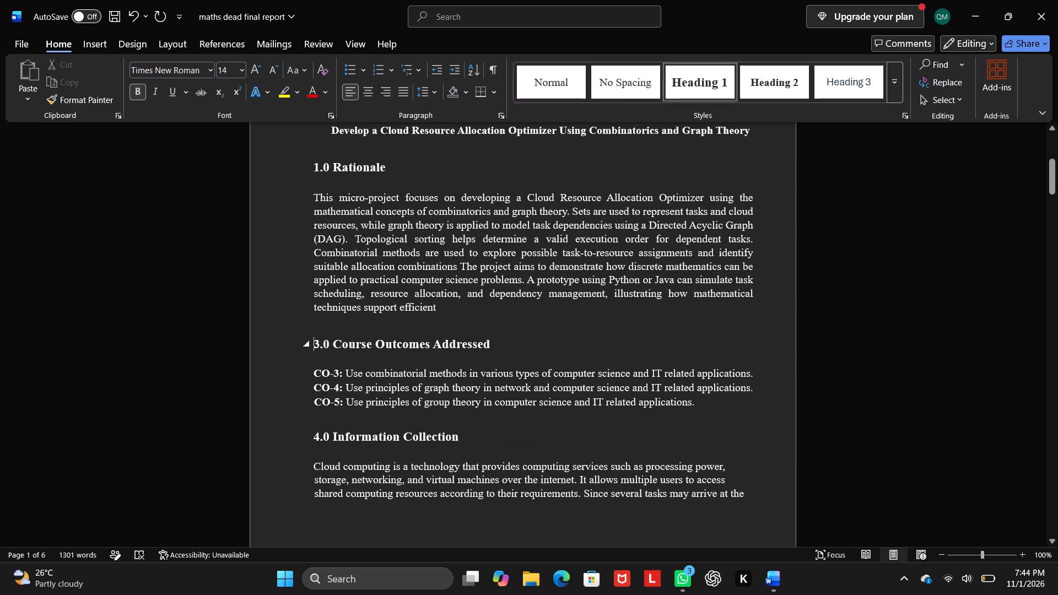
{"action": "key", "text": "shift+Return"}
{"action": "key", "text": "shift+Return"}
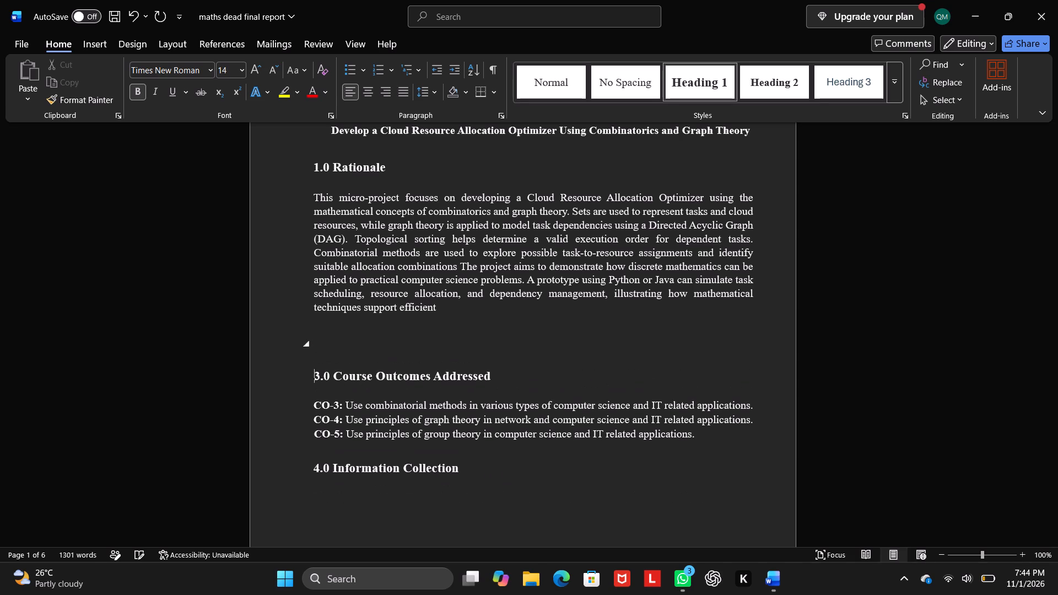
{"action": "key", "text": "Left"}
{"action": "key", "text": "Left"}
{"action": "key", "text": "Left"}
{"action": "key", "text": "Right"}
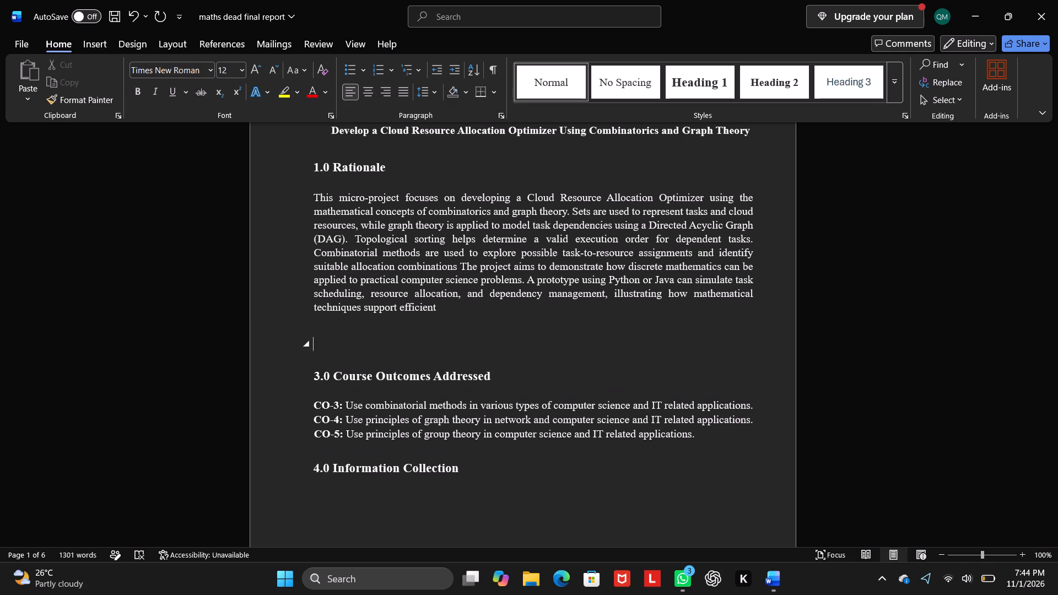
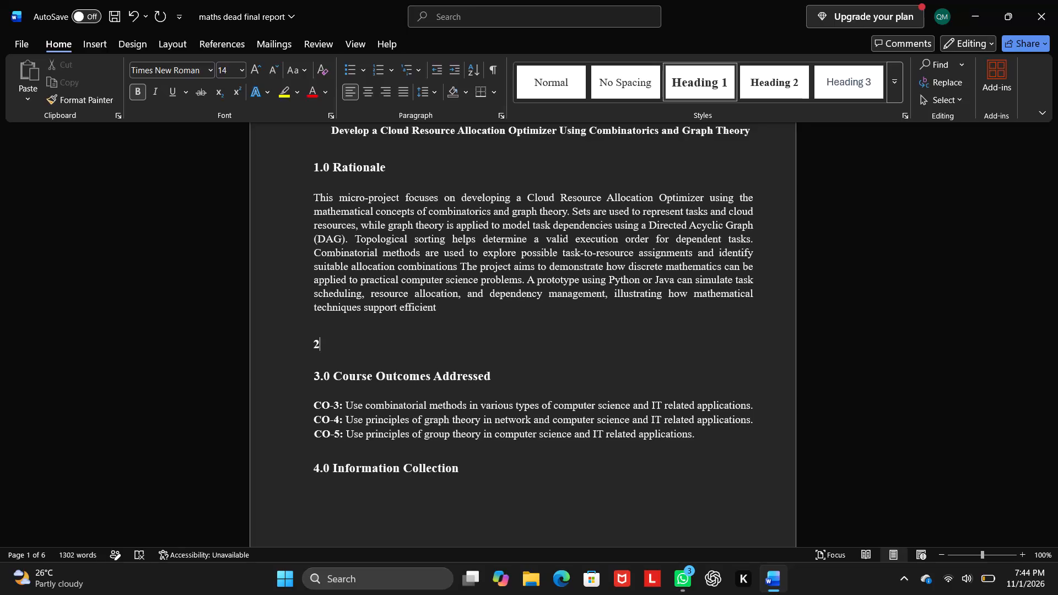
Complete the new section number as 2.0 with a trailing space, on the line above the 3.0 Course Outcomes Addressed heading.
{"action": "type", "text": ".0"}
{"action": "key", "text": "space"}
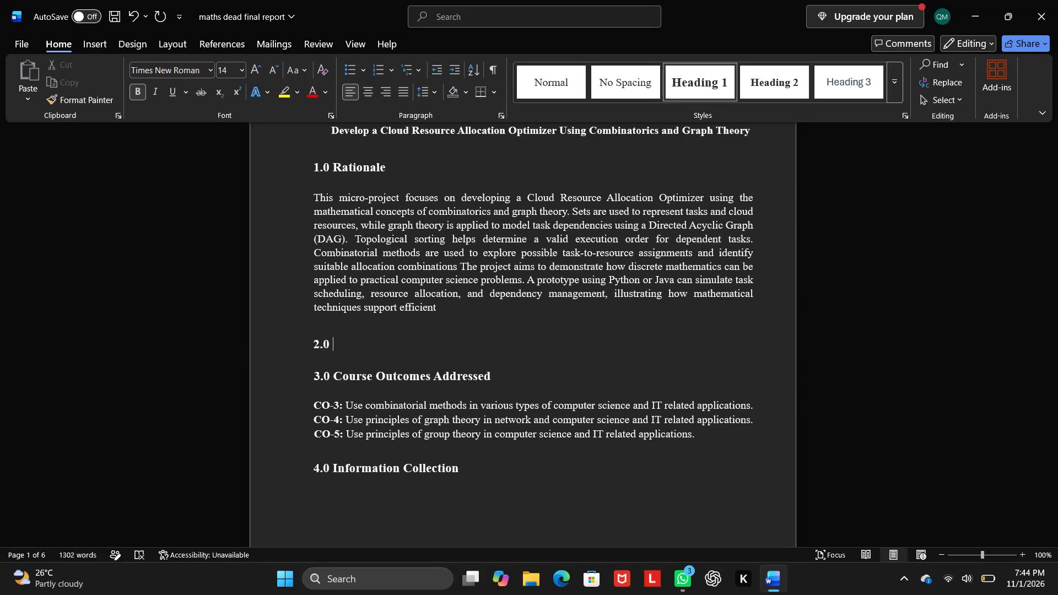
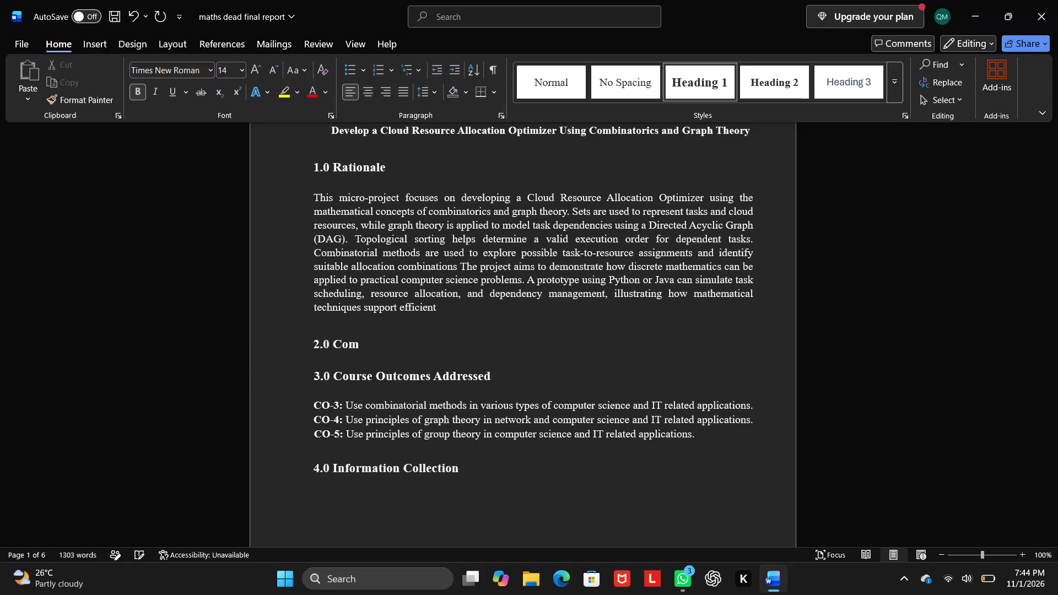
Complete the 2.0 section heading so that it reads "2.0 Competency of the course".
{"action": "type", "text": "petency o"}
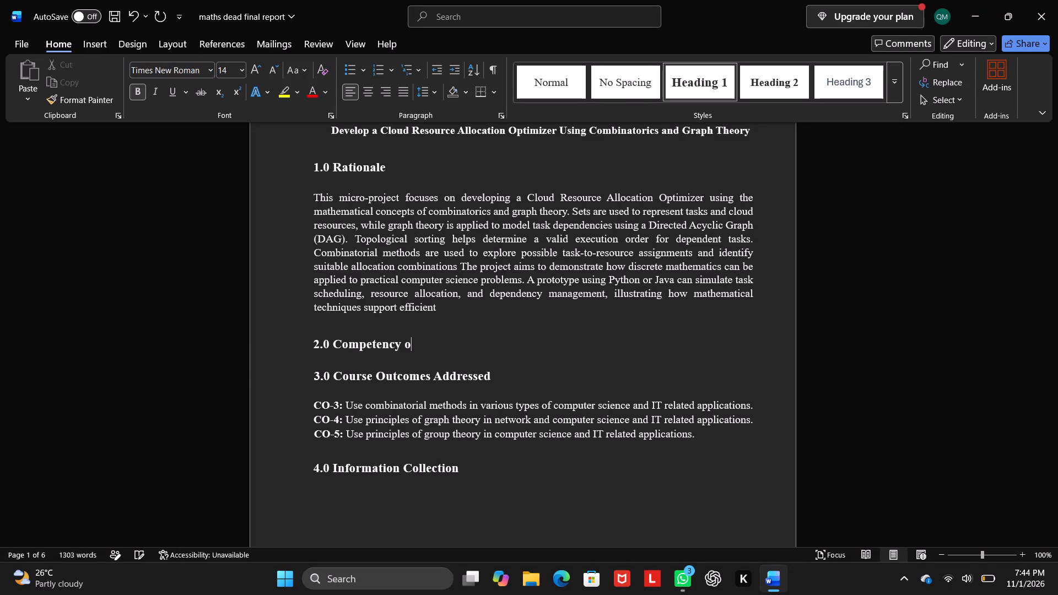
{"action": "type", "text": "f the"}
{"action": "key", "text": "space"}
{"action": "type", "text": "cp"}
{"action": "key", "text": "BackSpace"}
{"action": "type", "text": "ourse"}
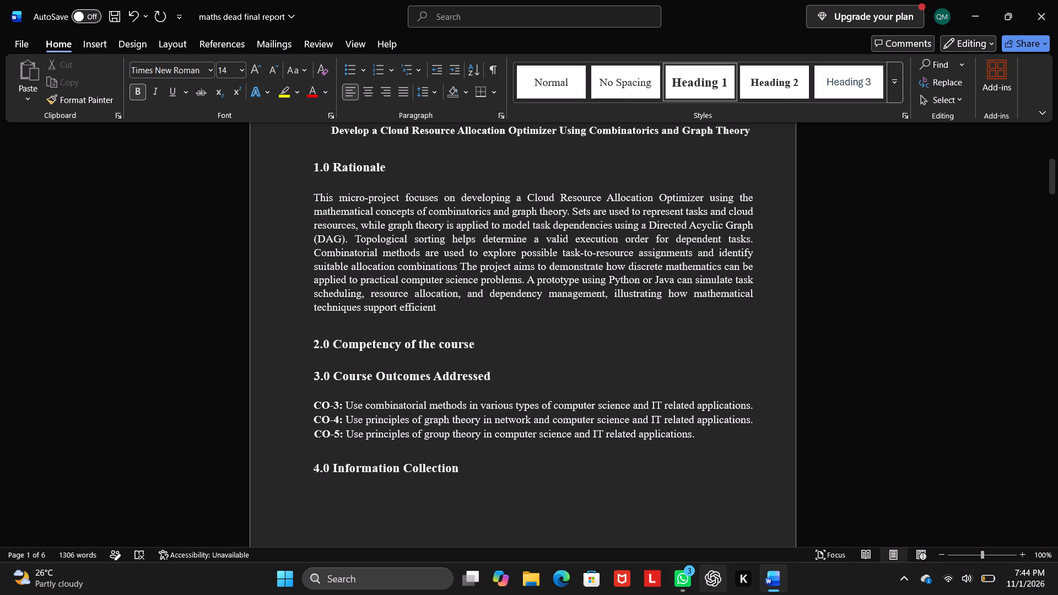
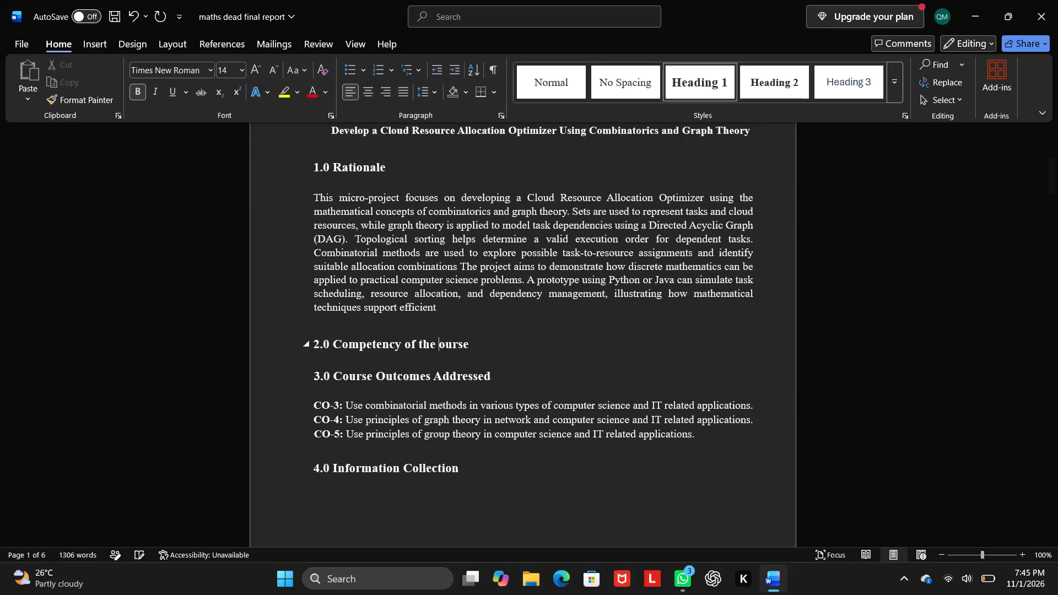
Capitalise the last word of the 2.0 heading so that it reads "2.0 Competency of the Course".
{"action": "key", "text": "shift+c"}
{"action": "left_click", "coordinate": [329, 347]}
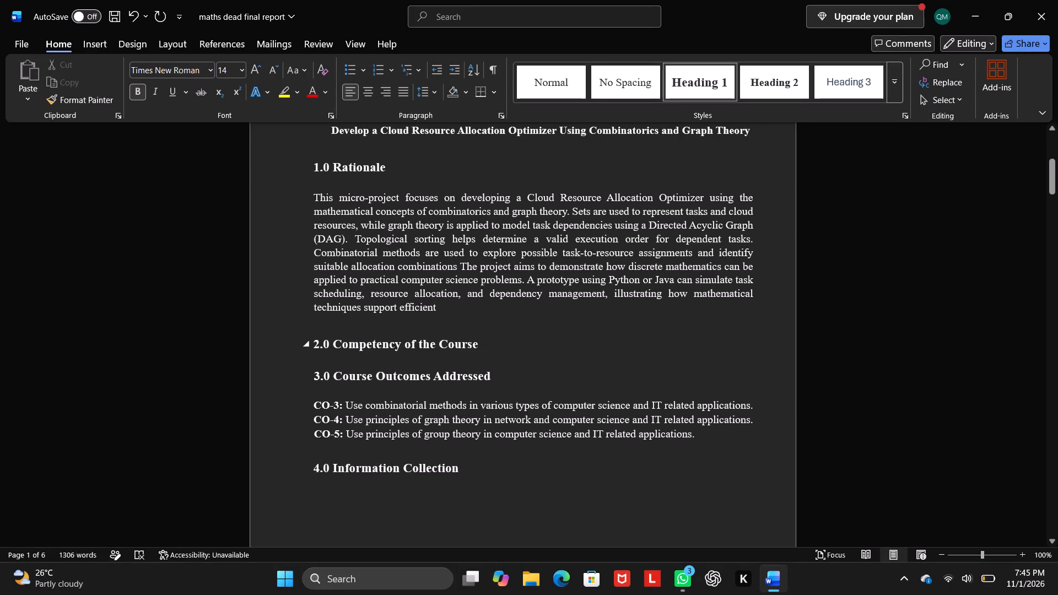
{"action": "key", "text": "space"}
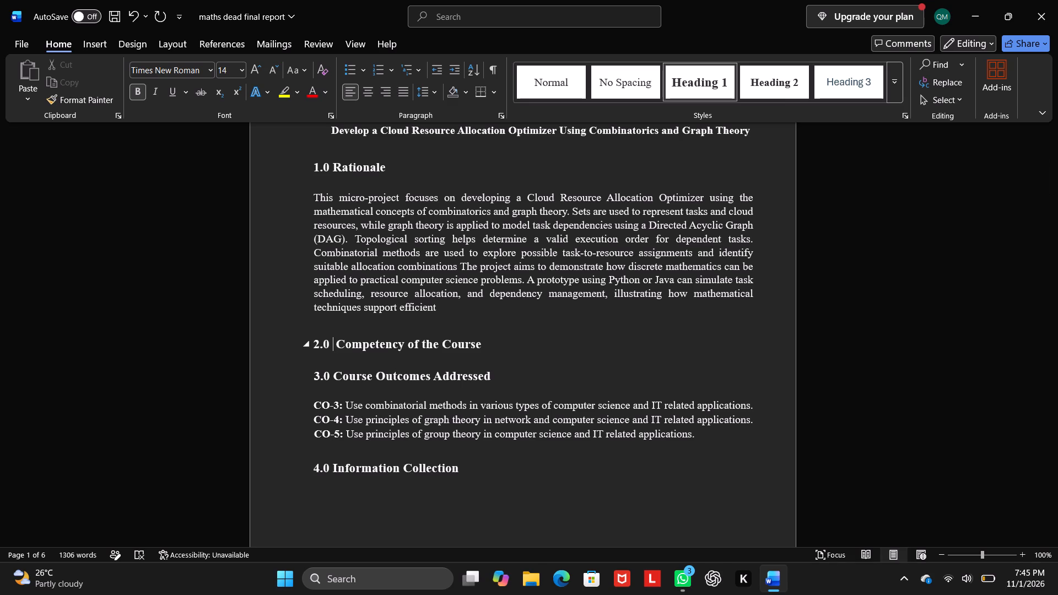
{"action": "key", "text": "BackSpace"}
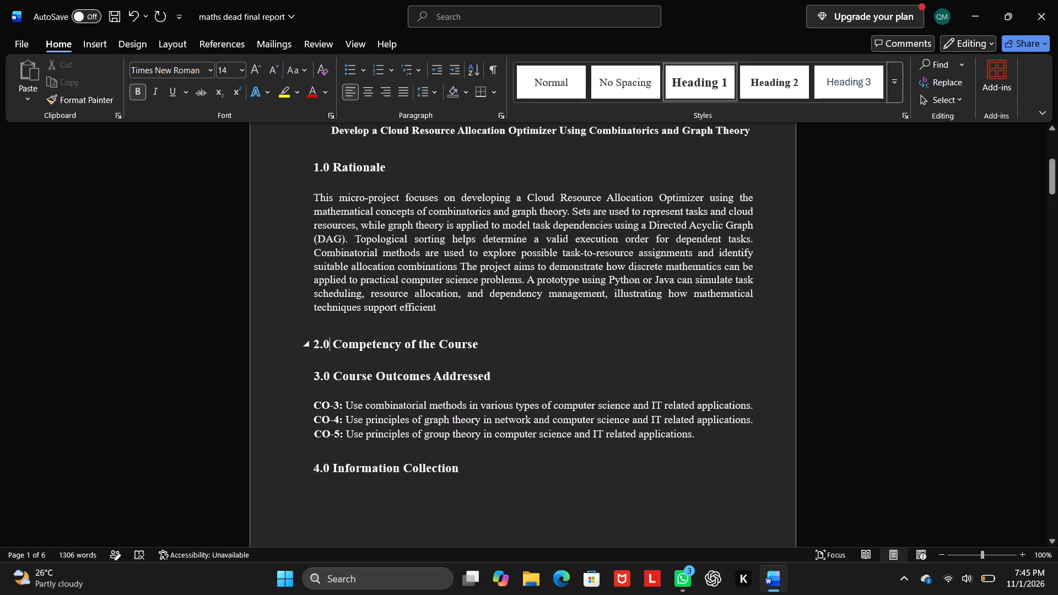
Place the text cursor at the end of the "2.0 Competency of the Course" heading.
{"action": "left_click", "coordinate": [492, 344]}
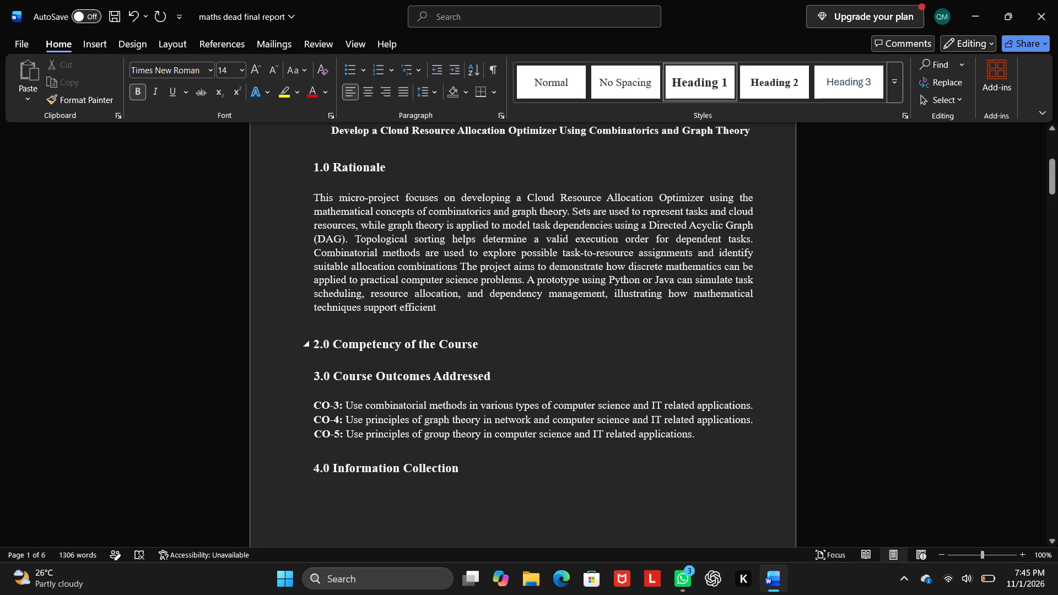
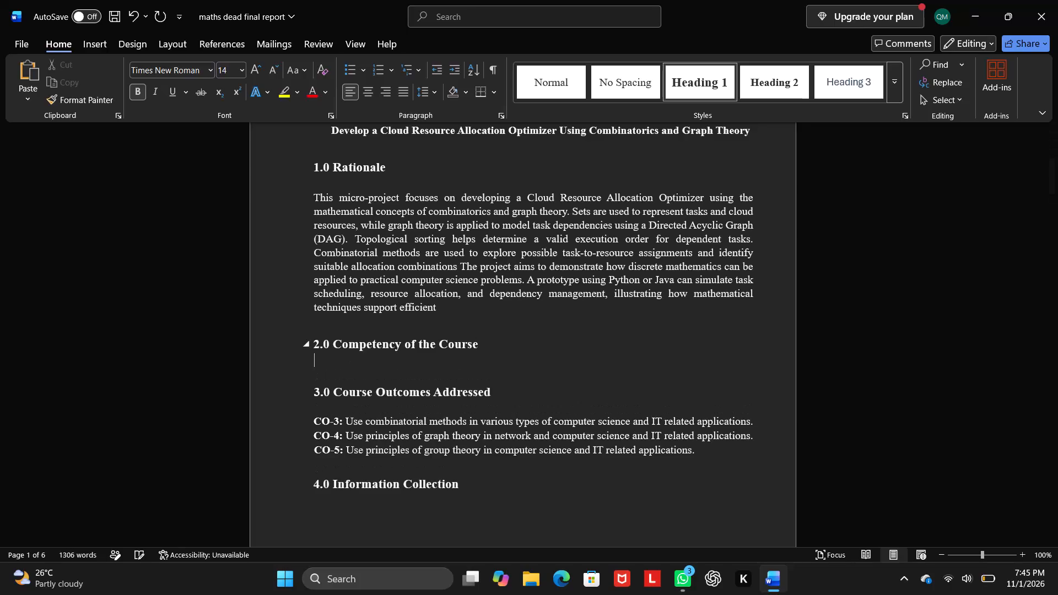
Paste the copied competency statement about Discrete Mathematics principles below the "2.0 Competency of the Course" heading.
{"action": "key", "text": "ctrl+v"}
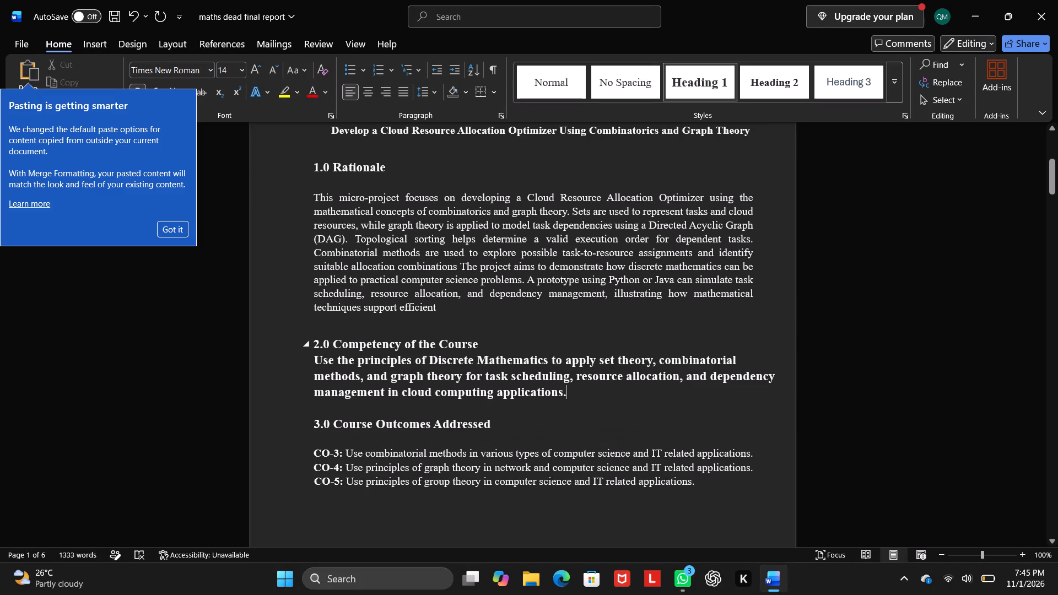
Remove the bold formatting from the whole competency statement under the 2.0 heading.
{"action": "left_click_drag", "start_coordinate": [305, 360], "coordinate": [516, 386]}
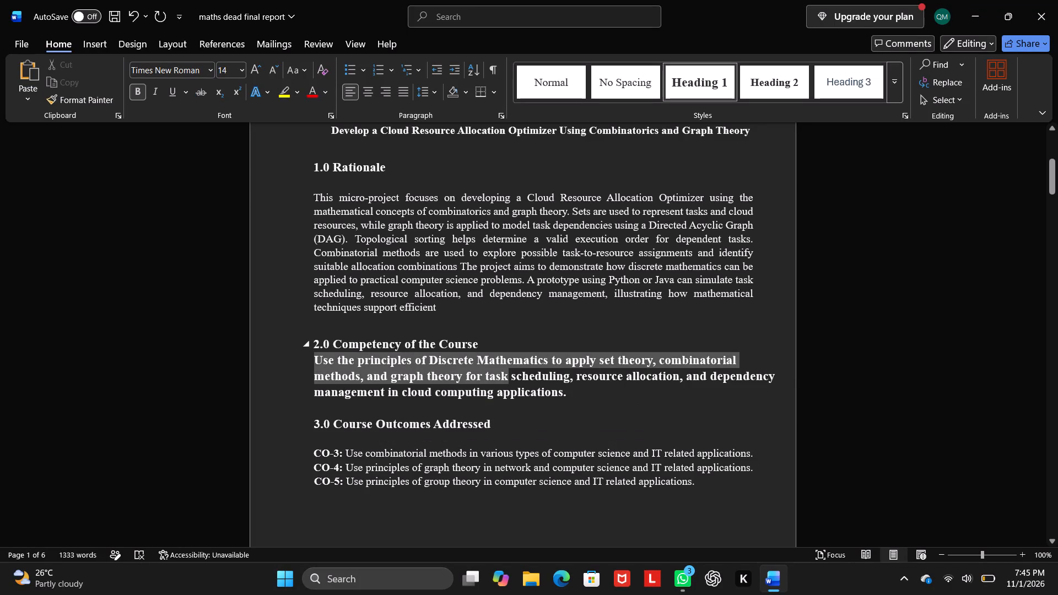
{"action": "left_click_drag", "start_coordinate": [516, 386], "coordinate": [564, 393]}
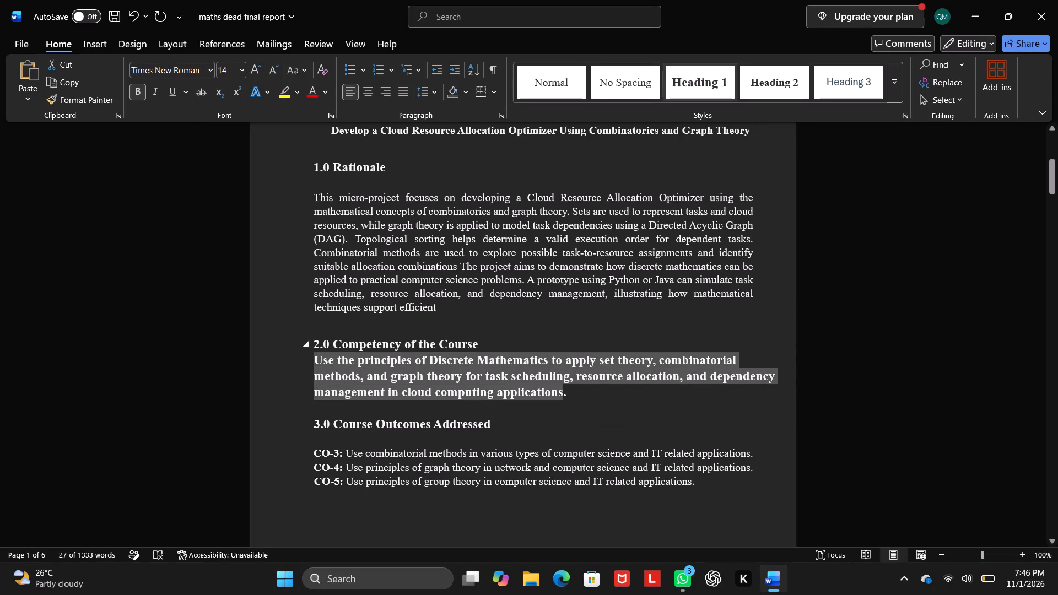
{"action": "left_click_drag", "start_coordinate": [574, 392], "coordinate": [312, 368]}
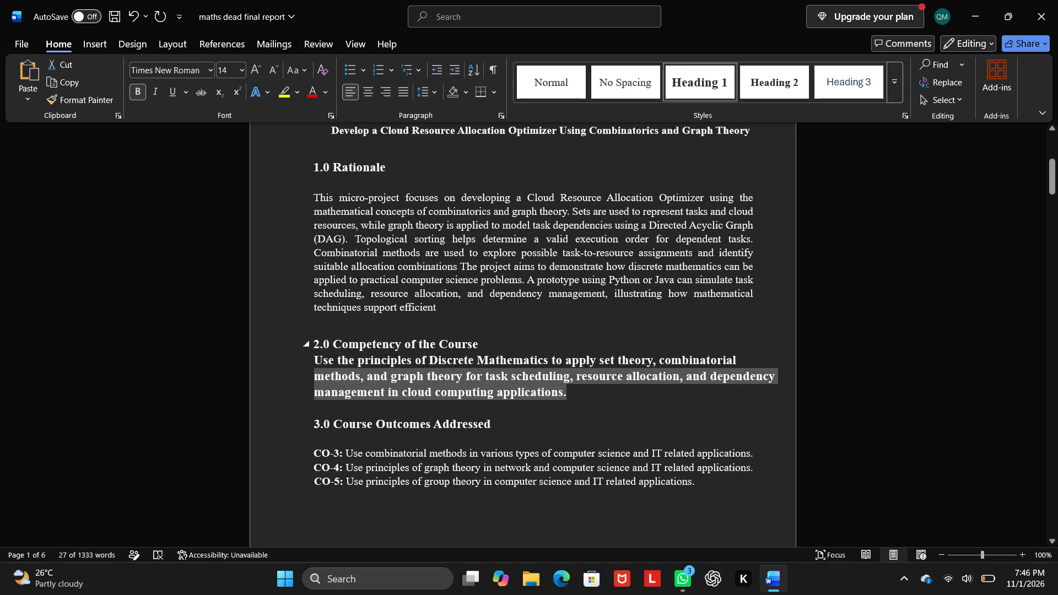
{"action": "left_click_drag", "start_coordinate": [312, 368], "coordinate": [310, 363]}
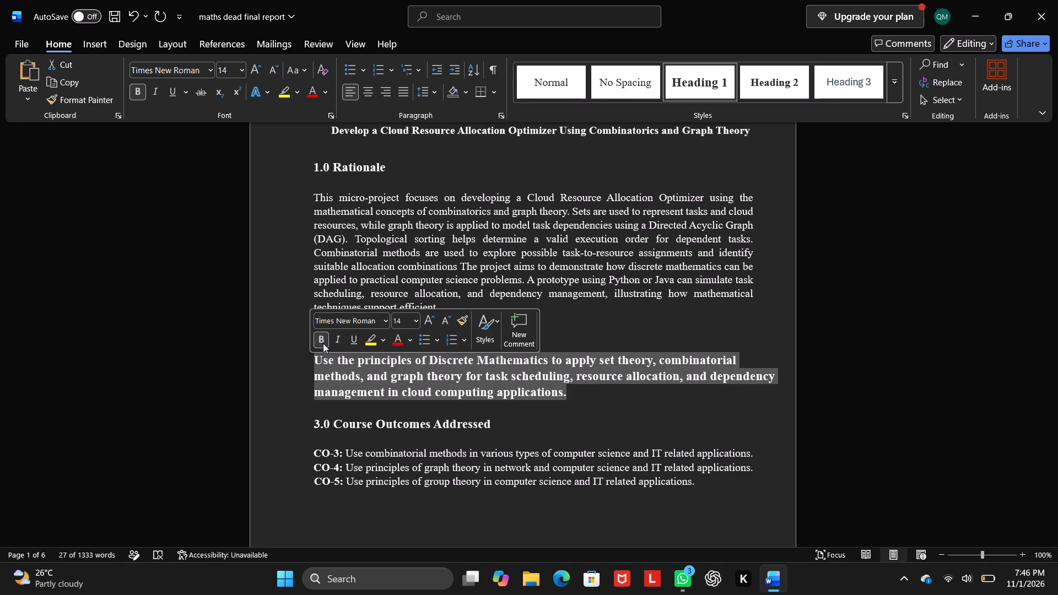
{"action": "left_click", "coordinate": [323, 343]}
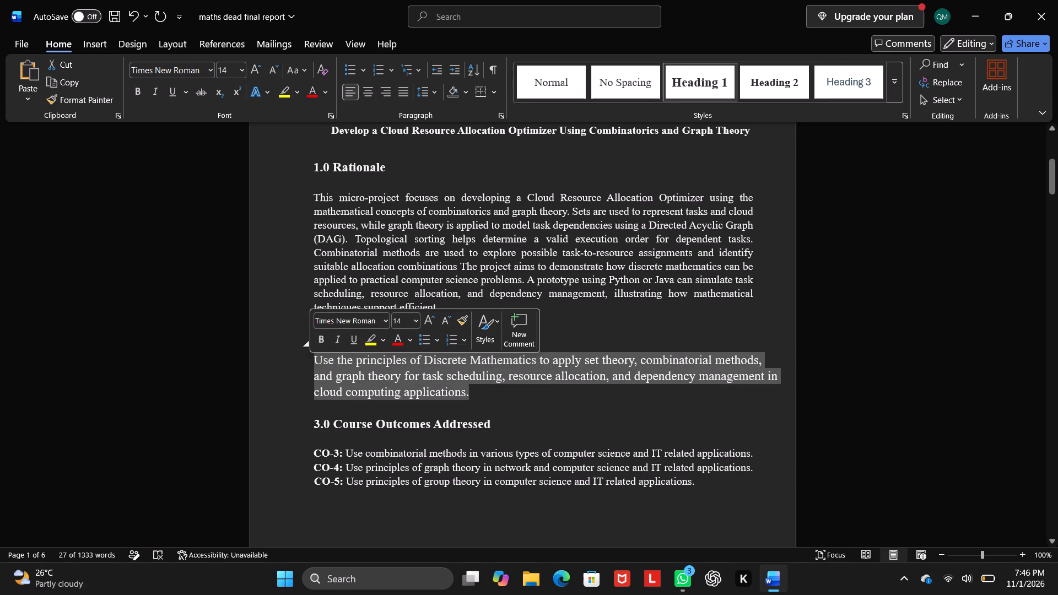
{"action": "left_click", "coordinate": [527, 410]}
Check the Rationale paragraph's font size and set the competency statement under the 2.0 heading to size 12.
{"action": "left_click_drag", "start_coordinate": [482, 393], "coordinate": [355, 377]}
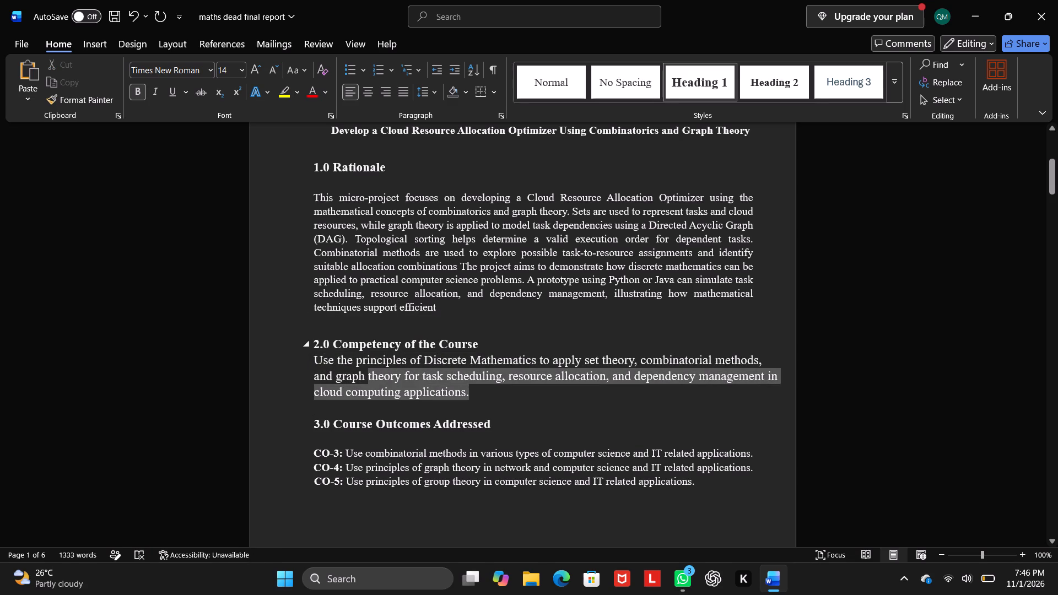
{"action": "left_click_drag", "start_coordinate": [355, 377], "coordinate": [312, 361]}
{"action": "left_click", "coordinate": [285, 291]}
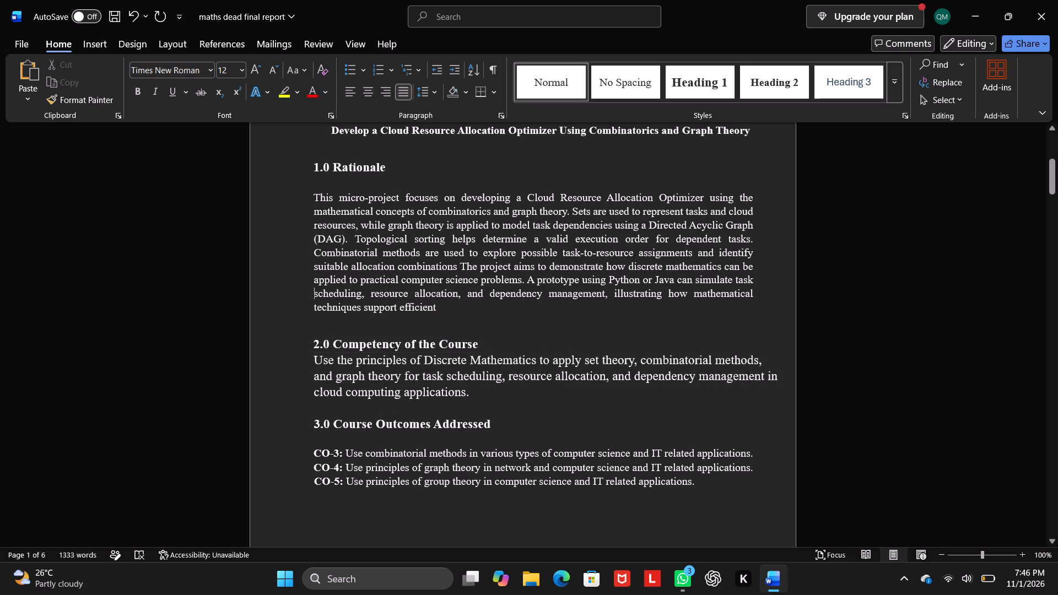
{"action": "left_click_drag", "start_coordinate": [449, 308], "coordinate": [305, 207]}
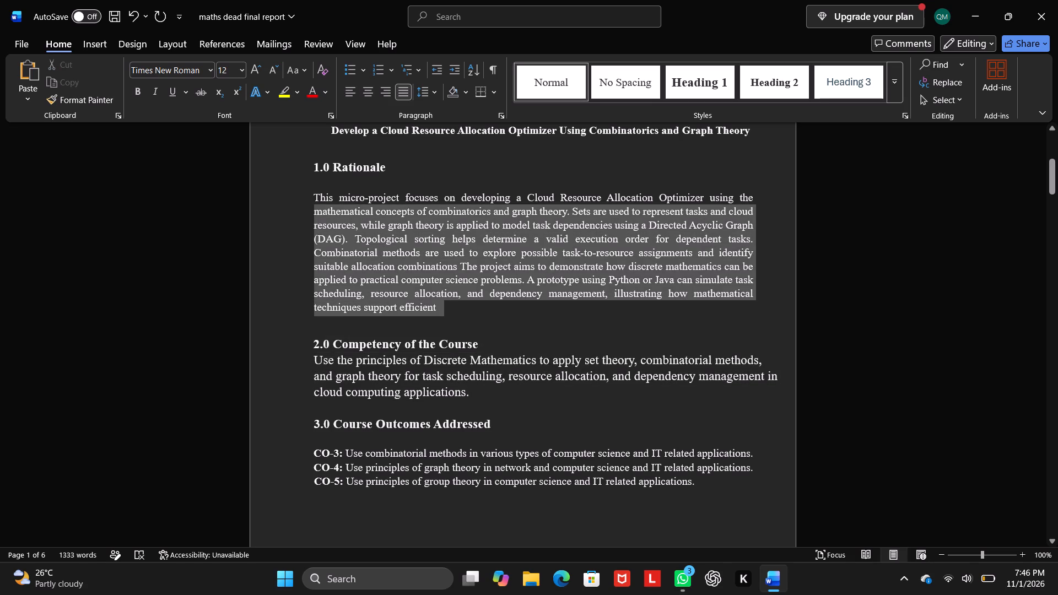
{"action": "left_click_drag", "start_coordinate": [305, 207], "coordinate": [304, 201]}
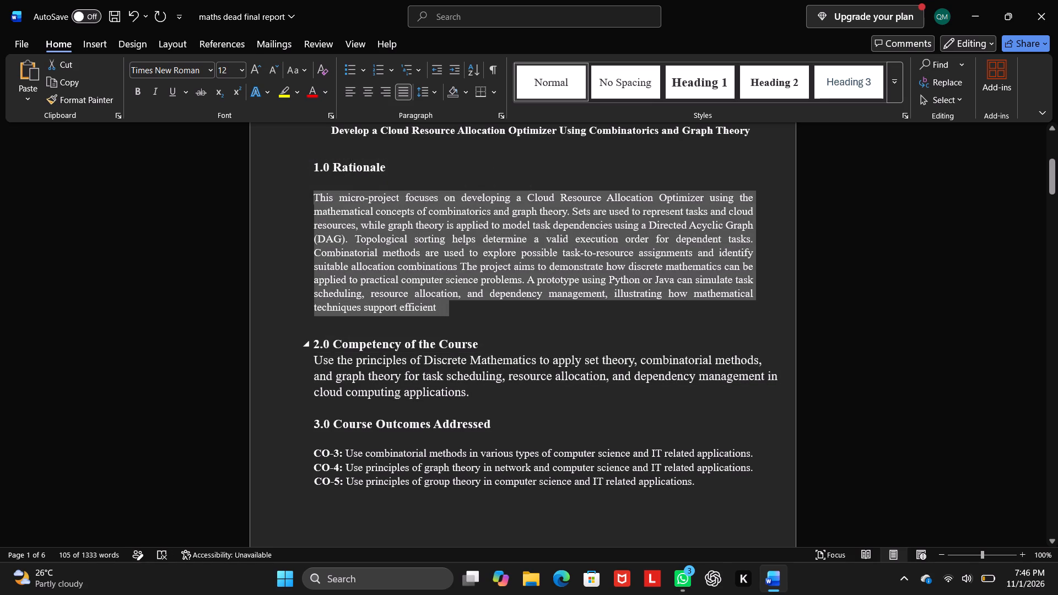
{"action": "left_click_drag", "start_coordinate": [488, 394], "coordinate": [304, 367]}
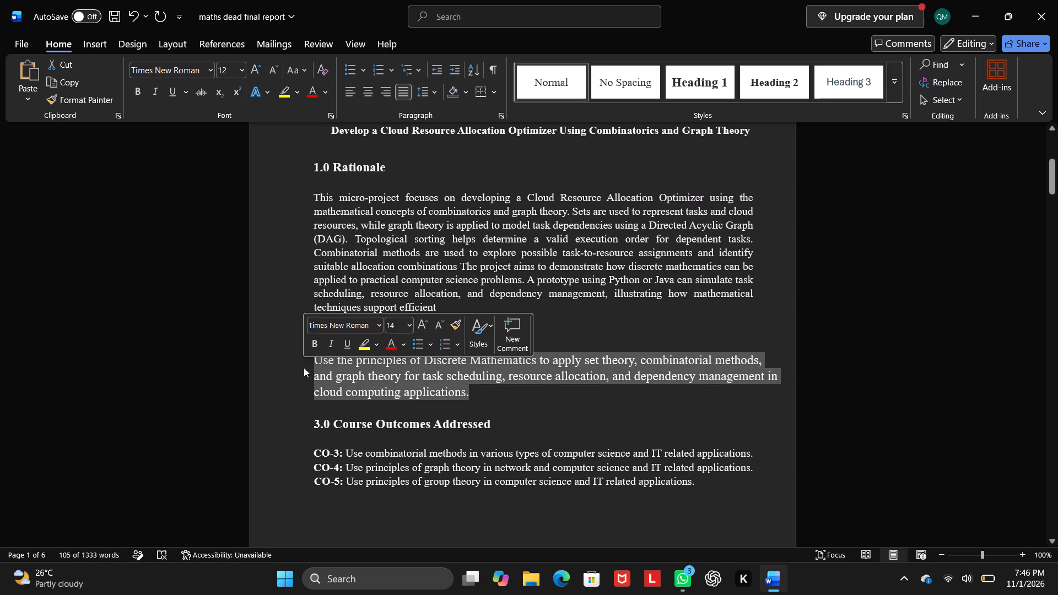
{"action": "left_click", "coordinate": [397, 327]}
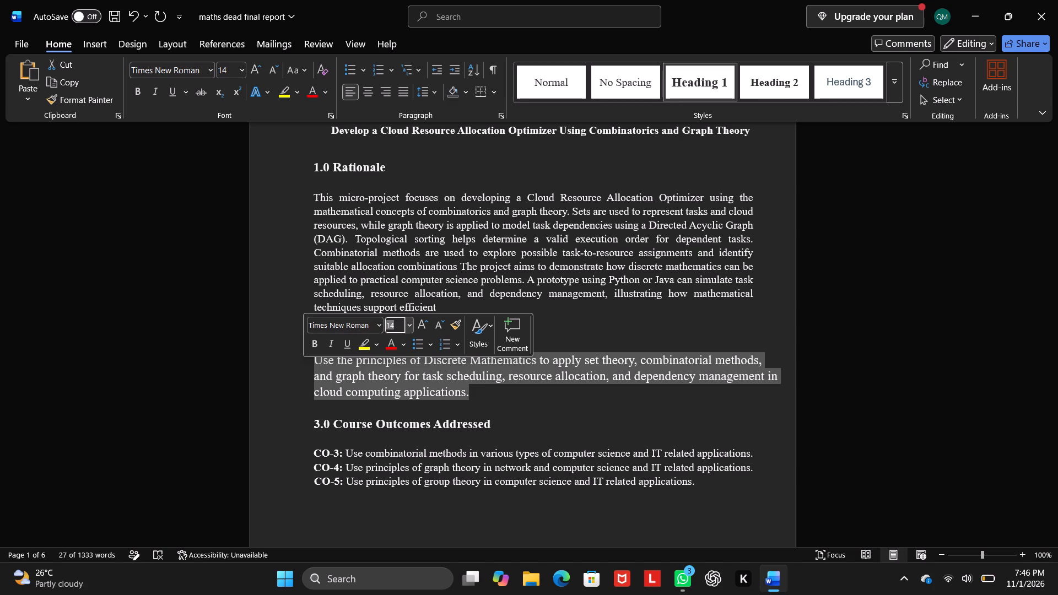
{"action": "key", "text": "BackSpace"}
{"action": "type", "text": "12"}
{"action": "left_click", "coordinate": [271, 414]}
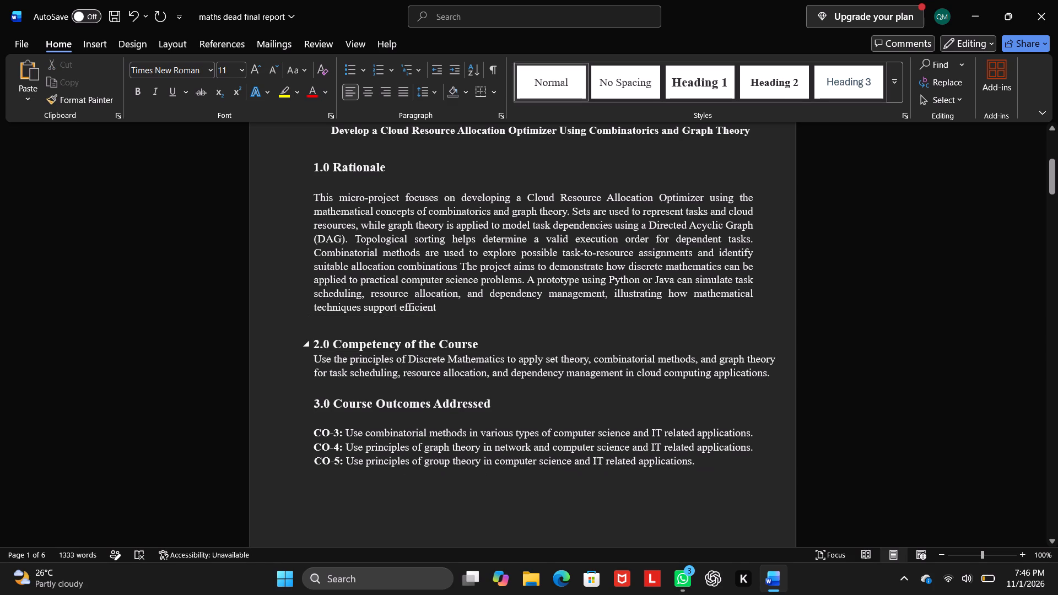
Make the word "Use" at the start of the competency statement bold and underlined.
{"action": "left_click", "coordinate": [309, 355]}
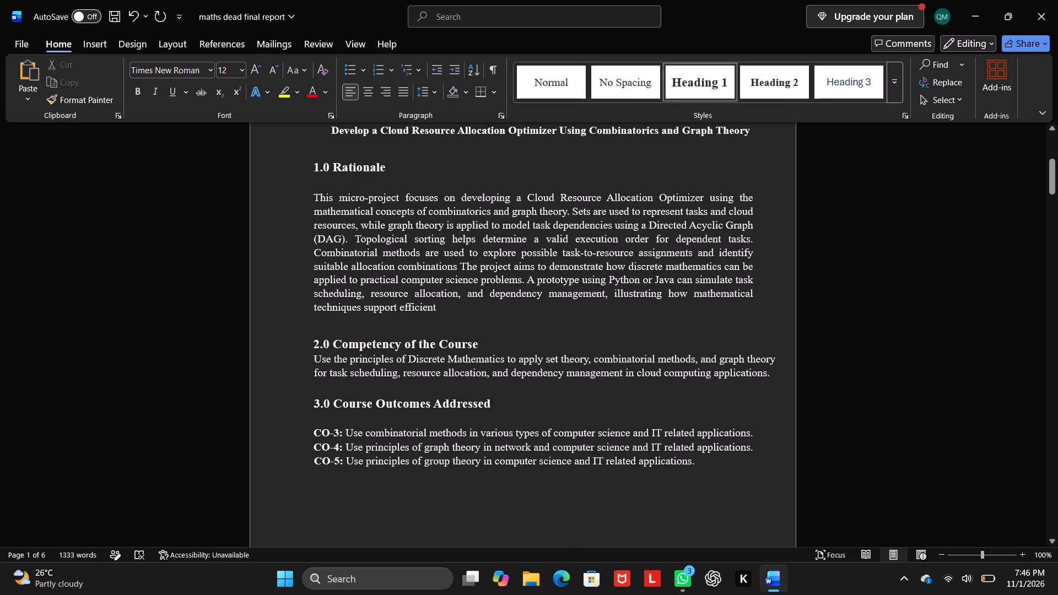
{"action": "left_click_drag", "start_coordinate": [309, 356], "coordinate": [328, 360]}
{"action": "left_click_drag", "start_coordinate": [328, 360], "coordinate": [332, 361]}
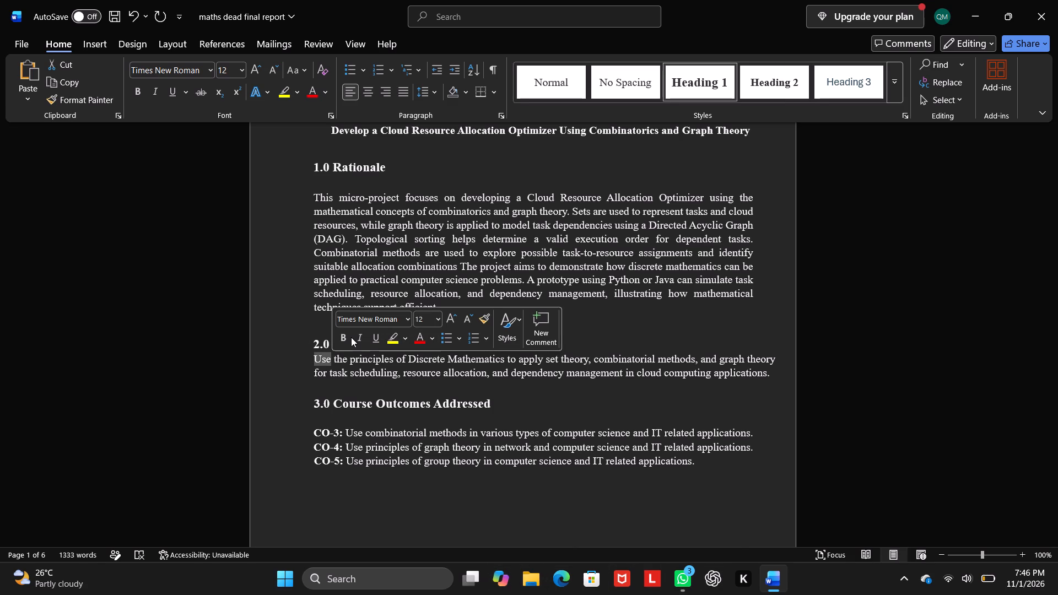
{"action": "left_click", "coordinate": [348, 336]}
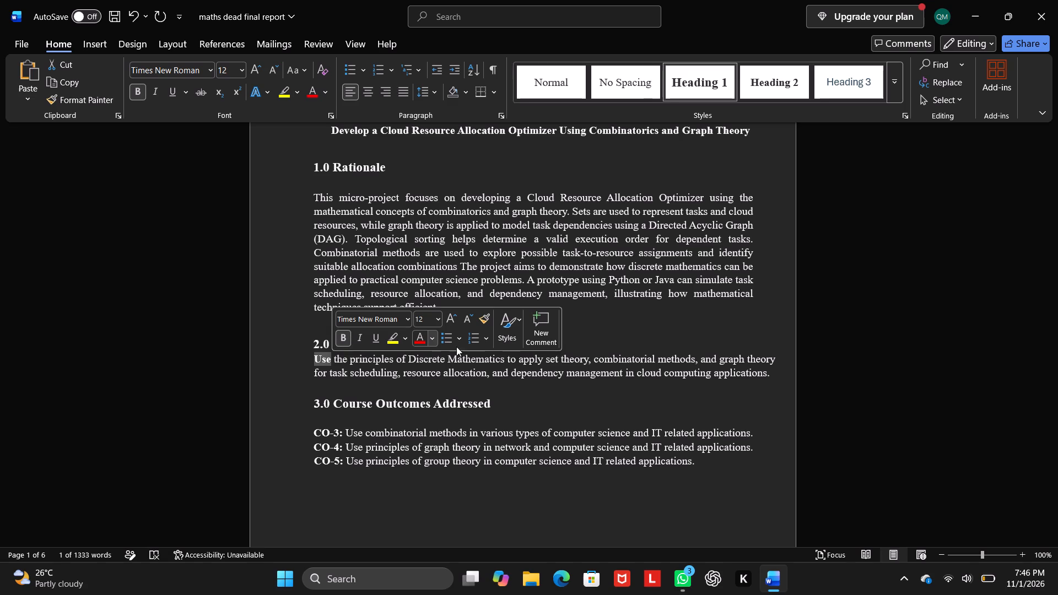
{"action": "left_click", "coordinate": [379, 337]}
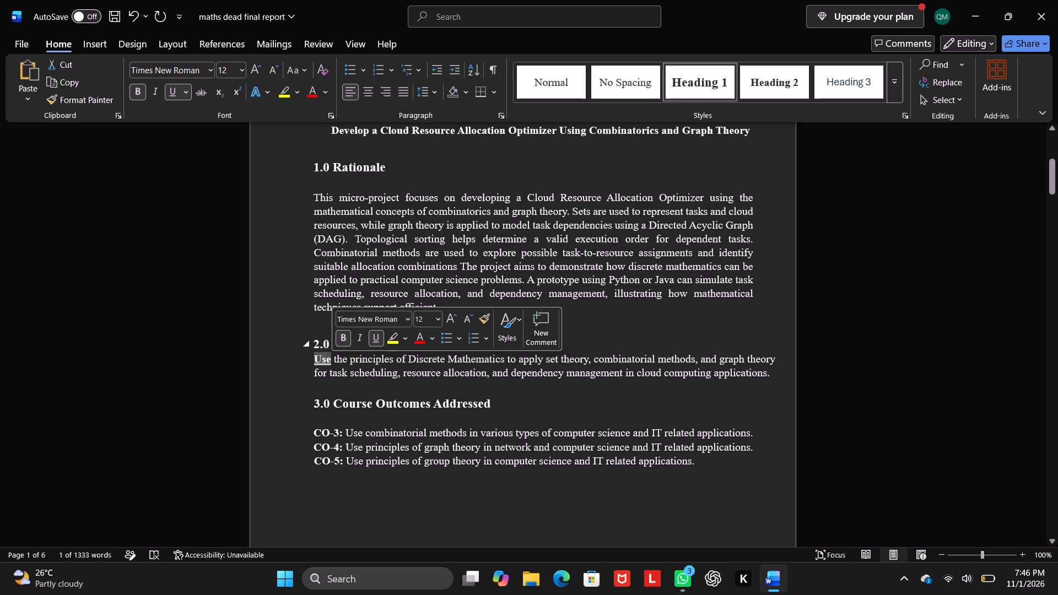
{"action": "left_click", "coordinate": [307, 375]}
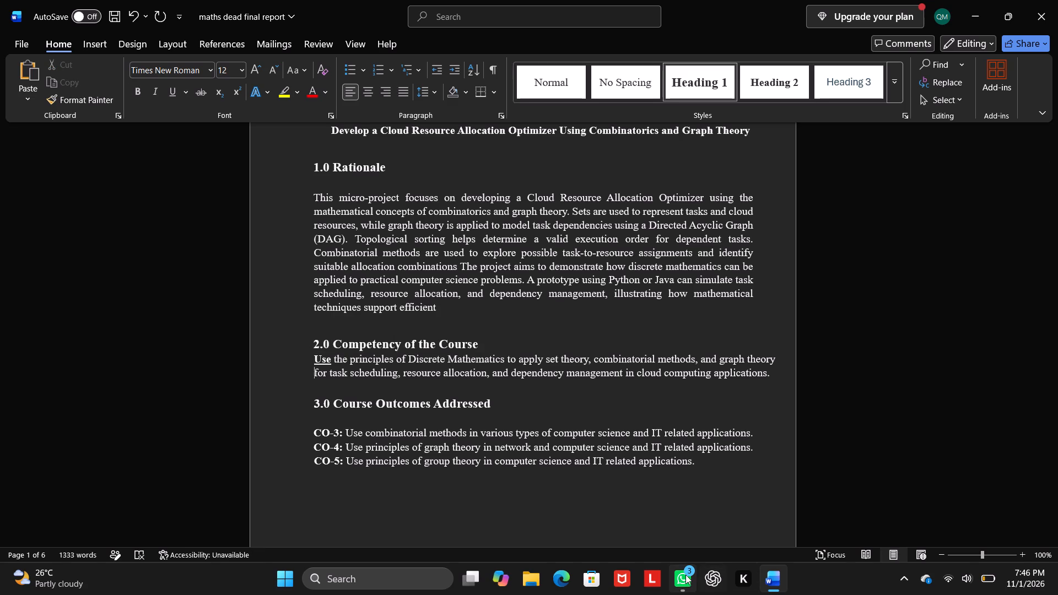
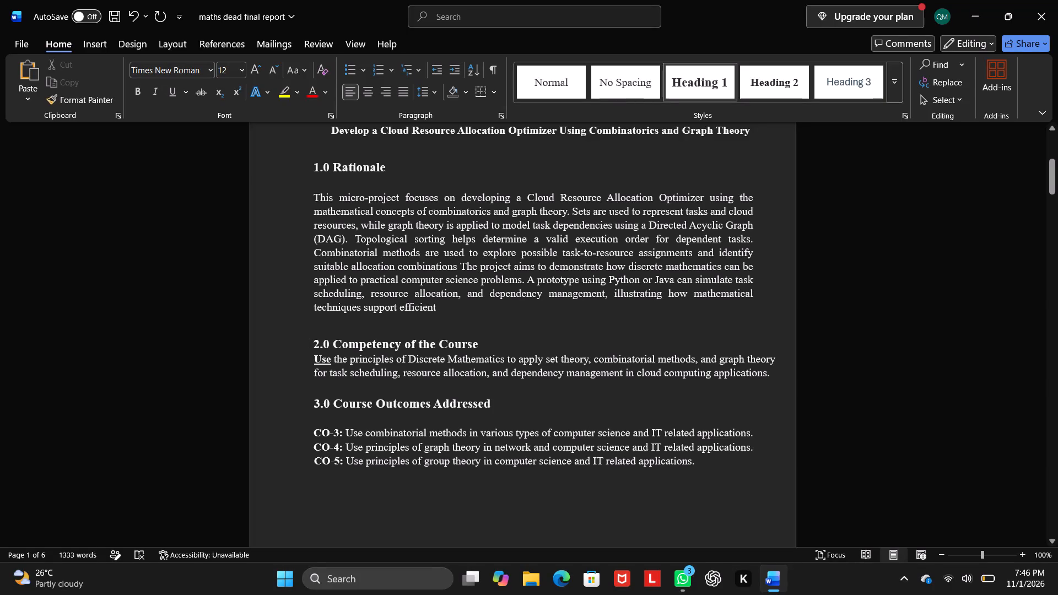
Place the text cursor before the word "Use" at the start of the competency statement under the 2.0 heading.
{"action": "left_click", "coordinate": [311, 358]}
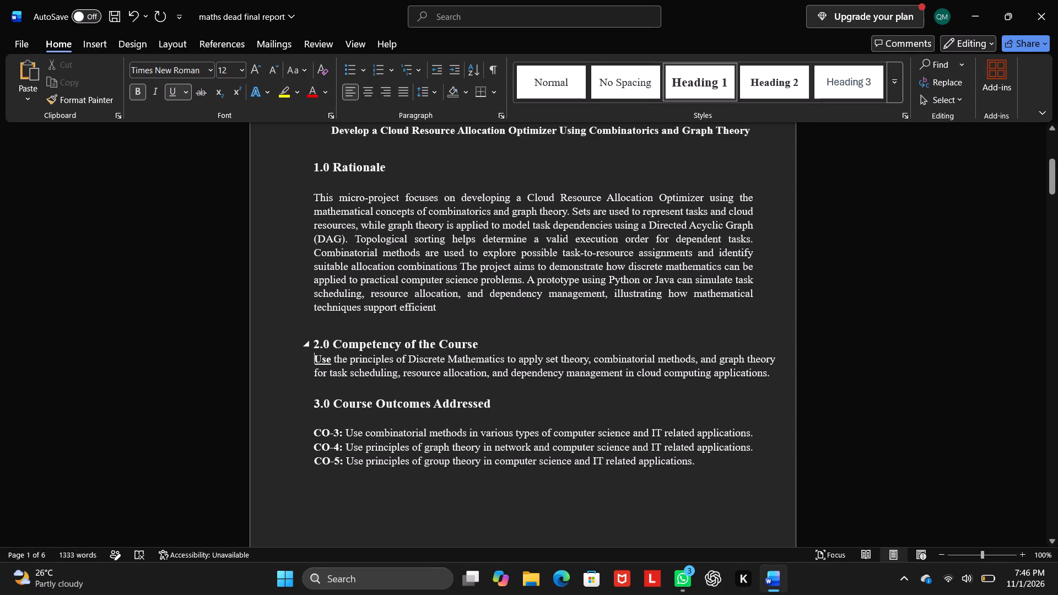
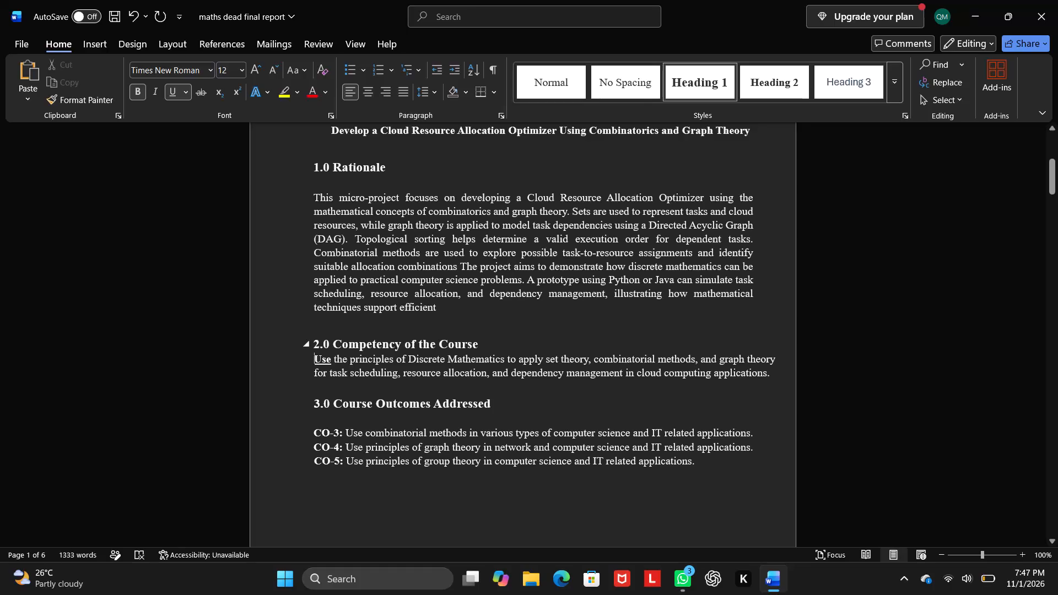
Look over the sections following Course Outcomes Addressed, from Information Collection to the task dependency graph.
{"action": "scroll", "coordinate": [340, 393], "scroll_direction": "down", "scroll_amount": 4}
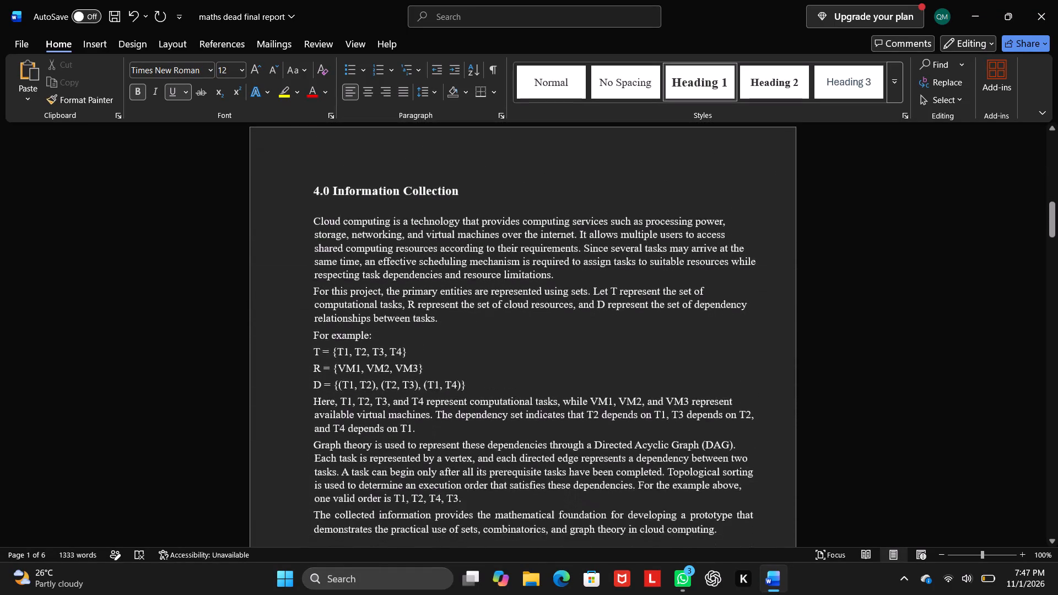
{"action": "scroll", "coordinate": [340, 393], "scroll_direction": "down", "scroll_amount": 4}
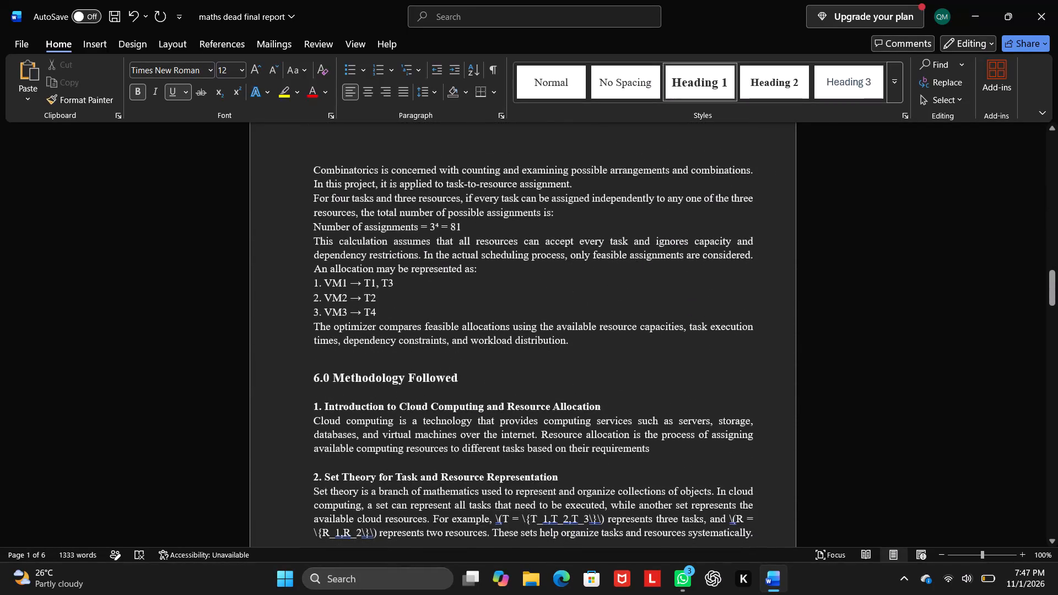
{"action": "scroll", "coordinate": [340, 393], "scroll_direction": "down", "scroll_amount": 3}
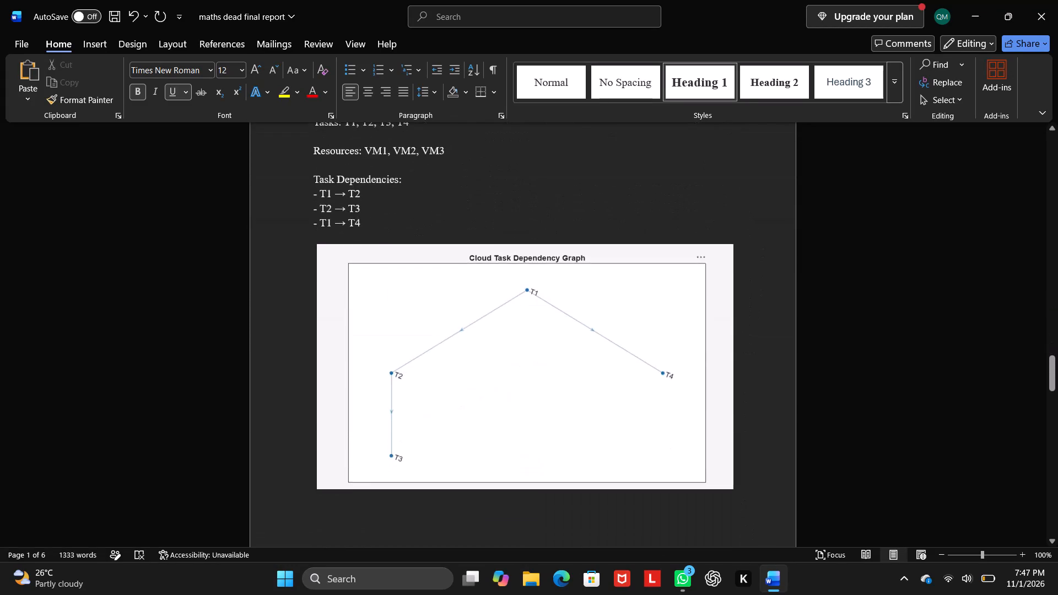
{"action": "scroll", "coordinate": [340, 393], "scroll_direction": "up", "scroll_amount": 15}
{"action": "scroll", "coordinate": [340, 393], "scroll_direction": "down", "scroll_amount": 1}
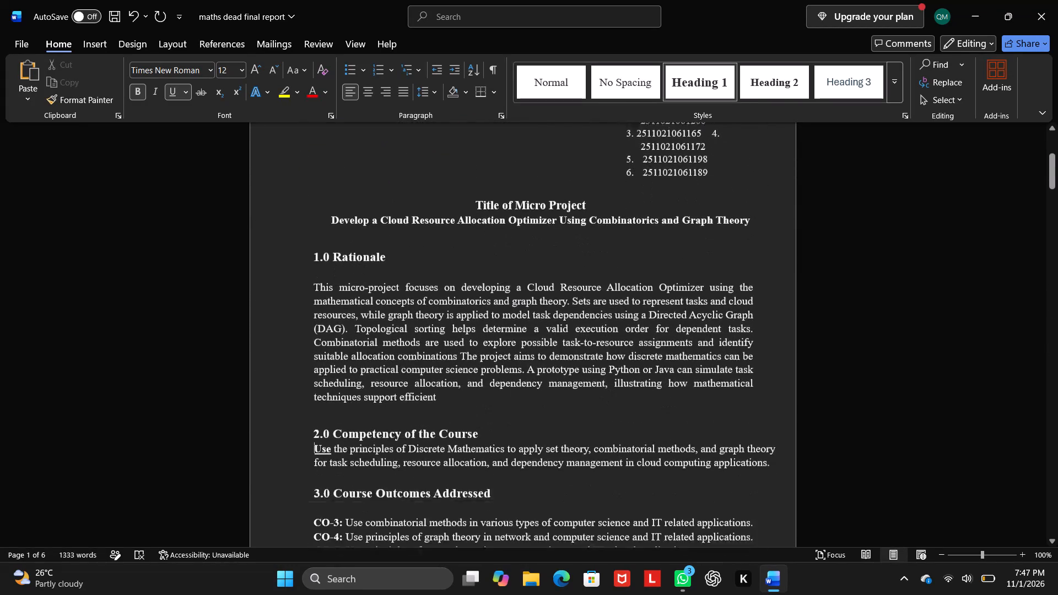
{"action": "scroll", "coordinate": [340, 393], "scroll_direction": "down", "scroll_amount": 2}
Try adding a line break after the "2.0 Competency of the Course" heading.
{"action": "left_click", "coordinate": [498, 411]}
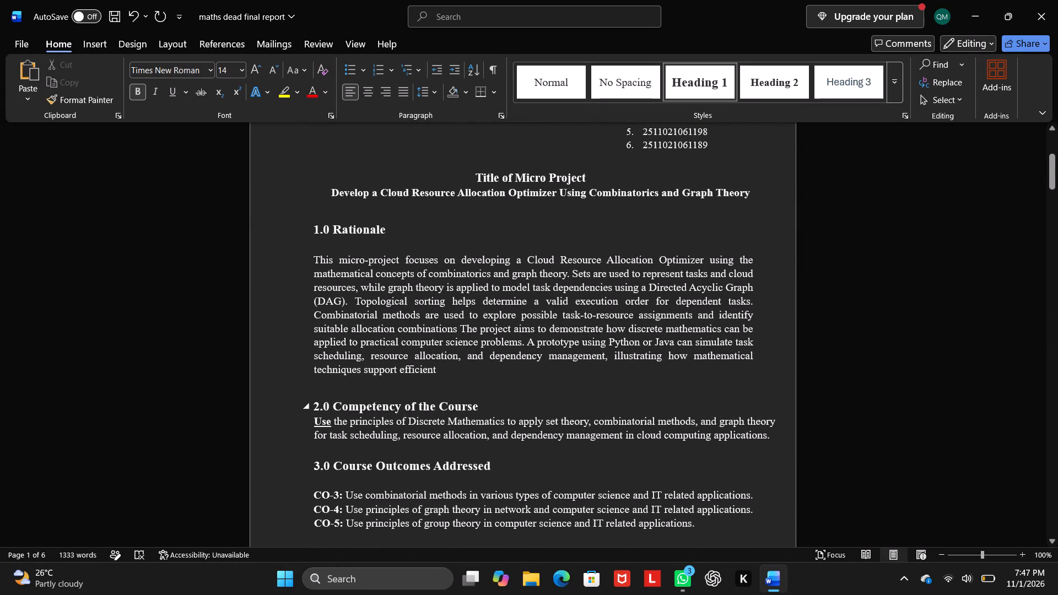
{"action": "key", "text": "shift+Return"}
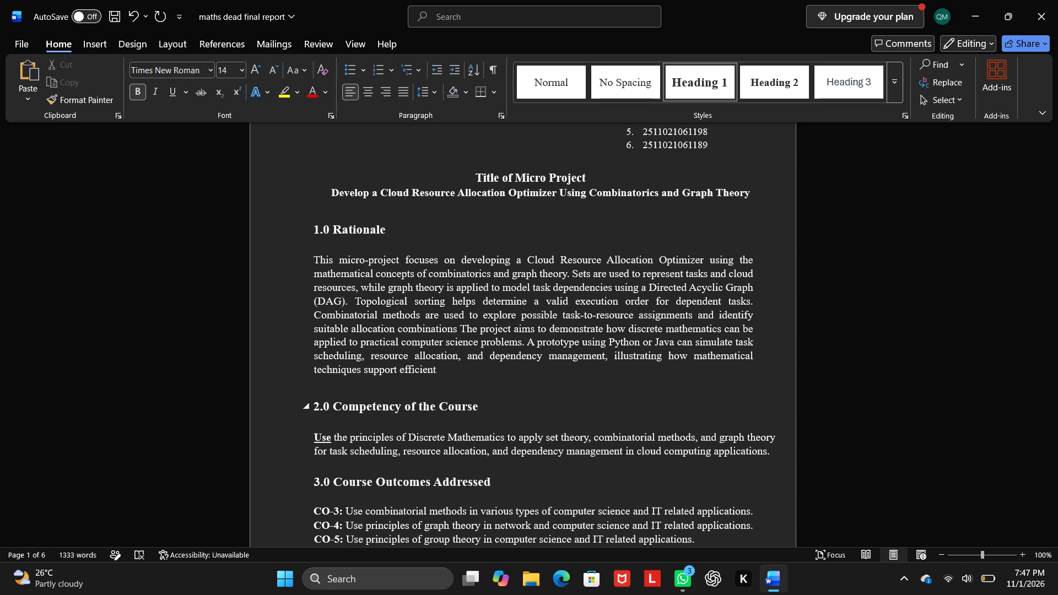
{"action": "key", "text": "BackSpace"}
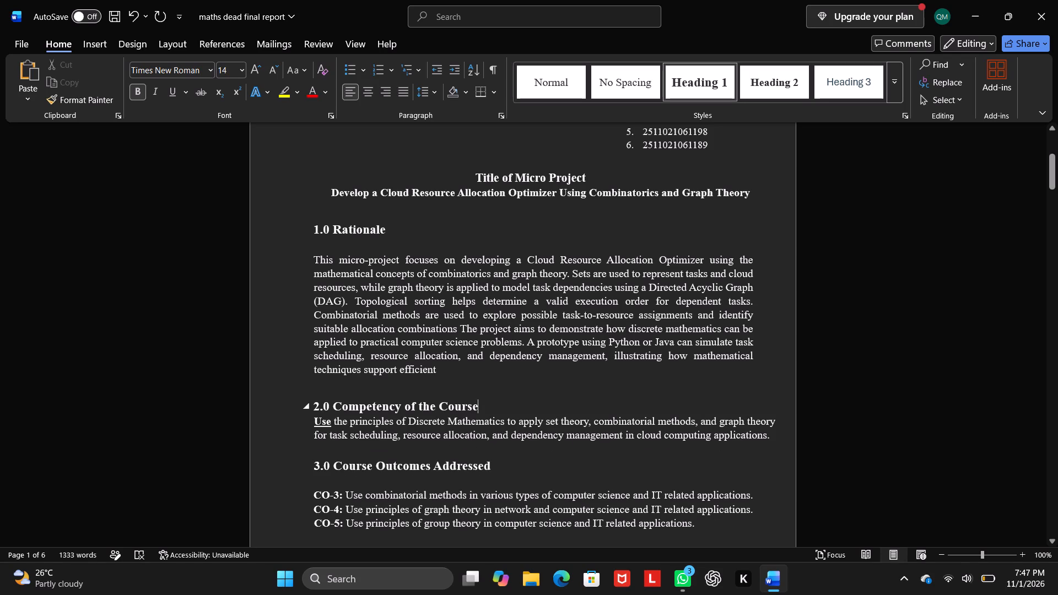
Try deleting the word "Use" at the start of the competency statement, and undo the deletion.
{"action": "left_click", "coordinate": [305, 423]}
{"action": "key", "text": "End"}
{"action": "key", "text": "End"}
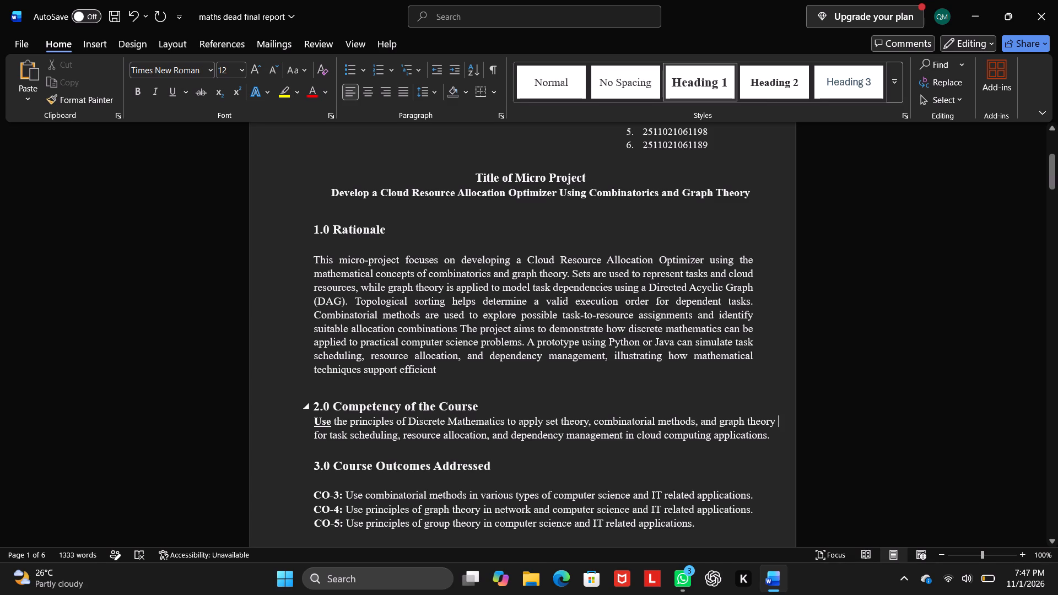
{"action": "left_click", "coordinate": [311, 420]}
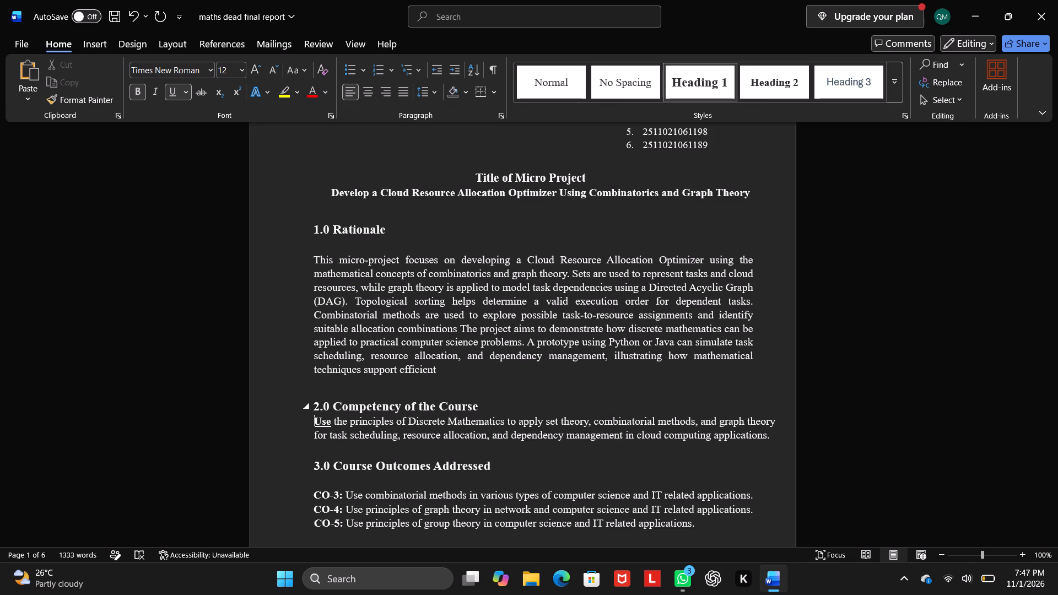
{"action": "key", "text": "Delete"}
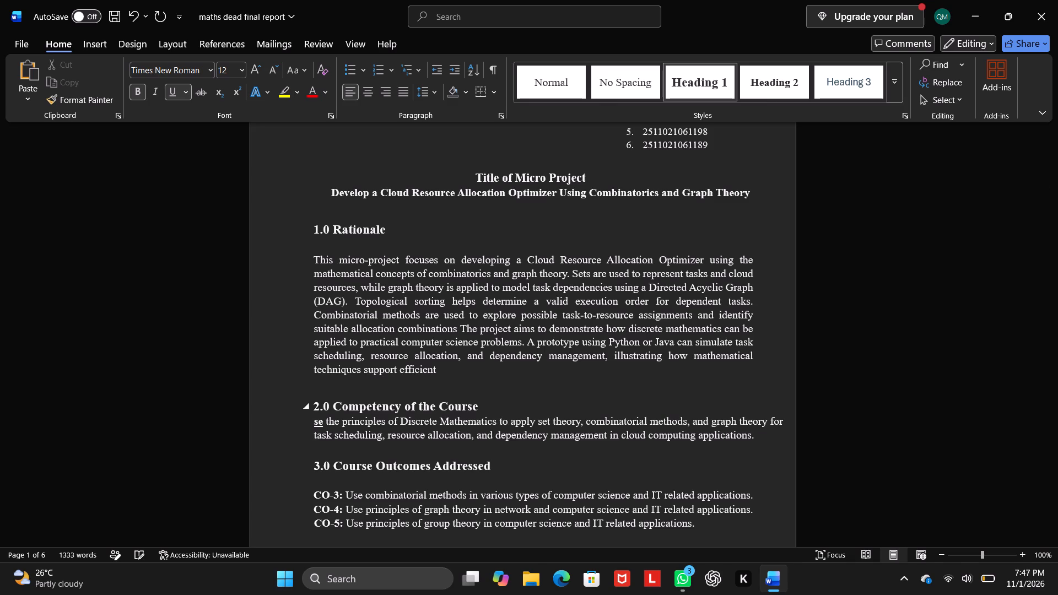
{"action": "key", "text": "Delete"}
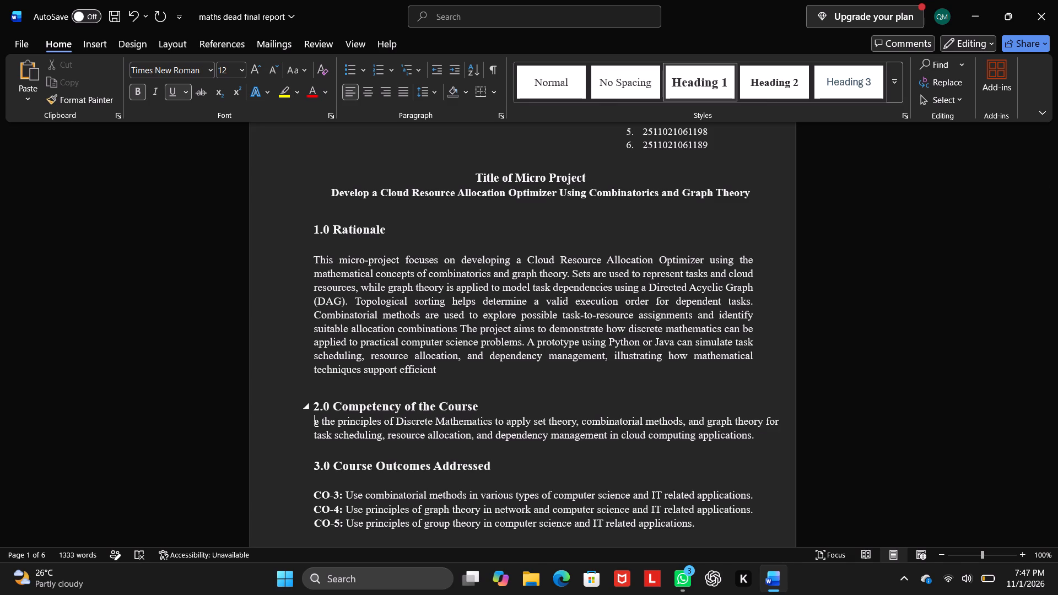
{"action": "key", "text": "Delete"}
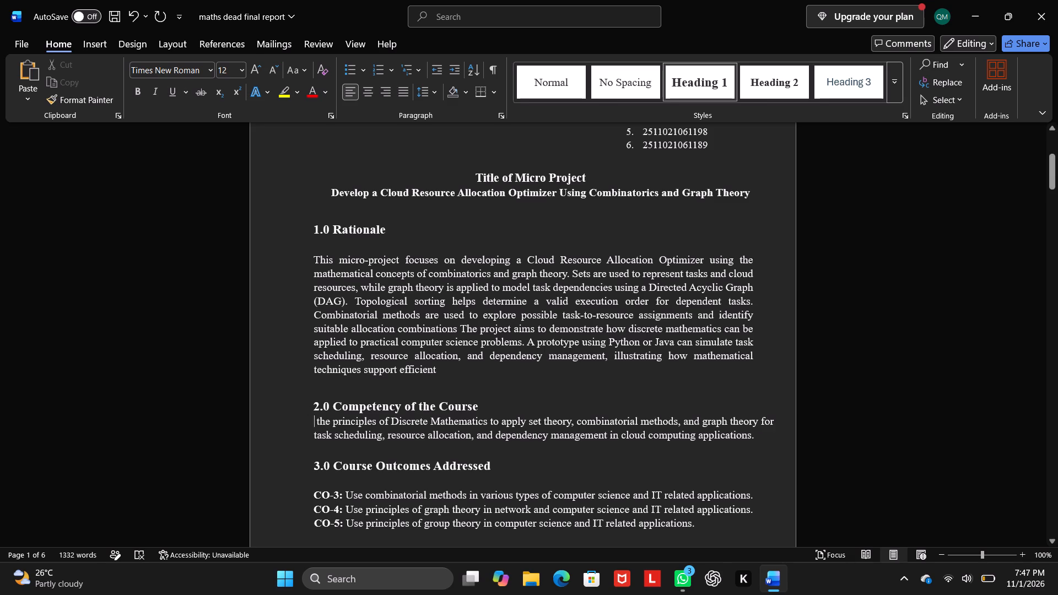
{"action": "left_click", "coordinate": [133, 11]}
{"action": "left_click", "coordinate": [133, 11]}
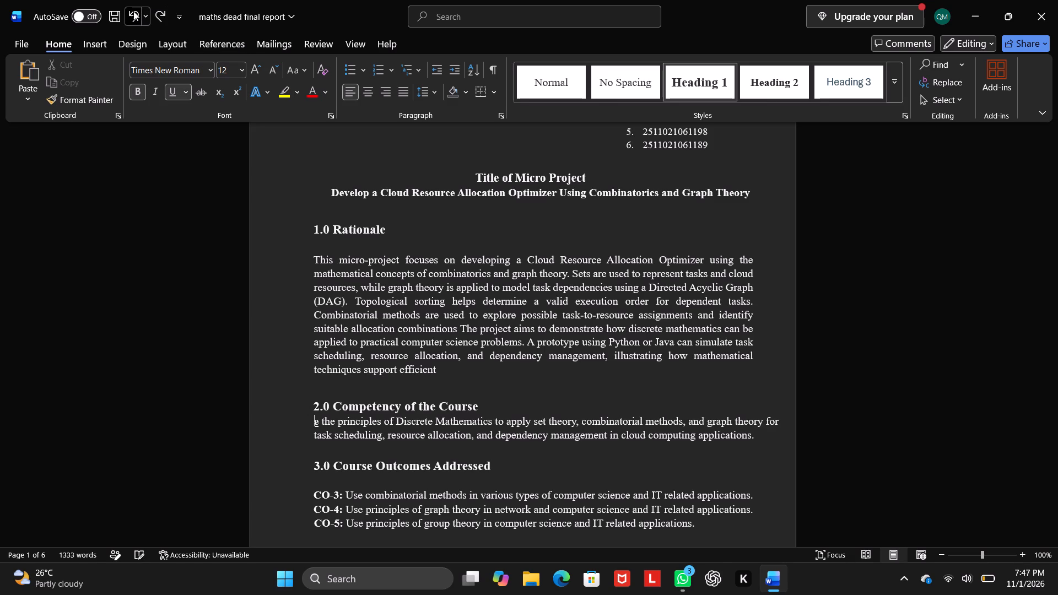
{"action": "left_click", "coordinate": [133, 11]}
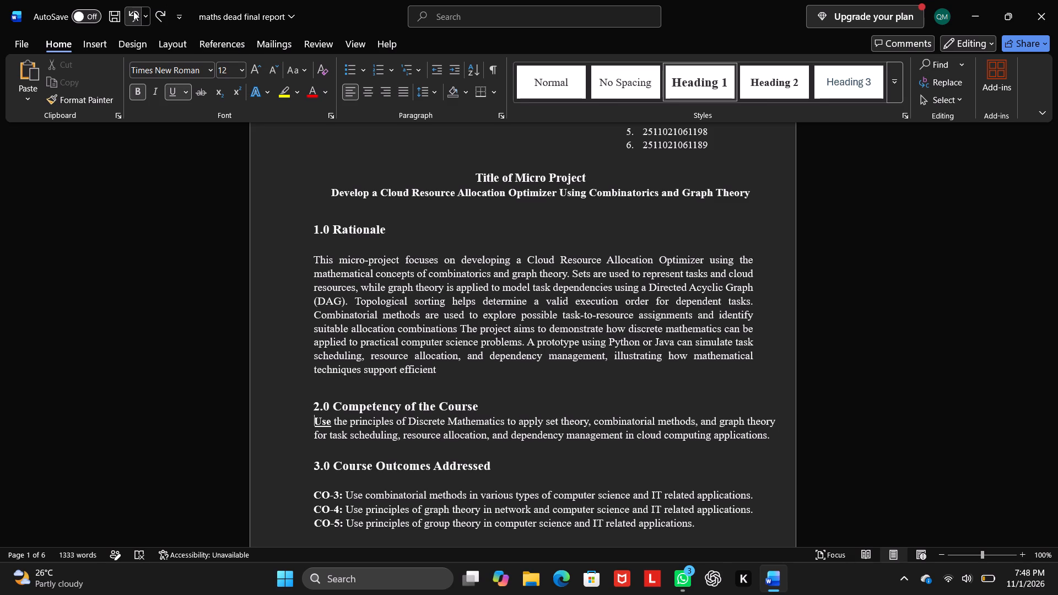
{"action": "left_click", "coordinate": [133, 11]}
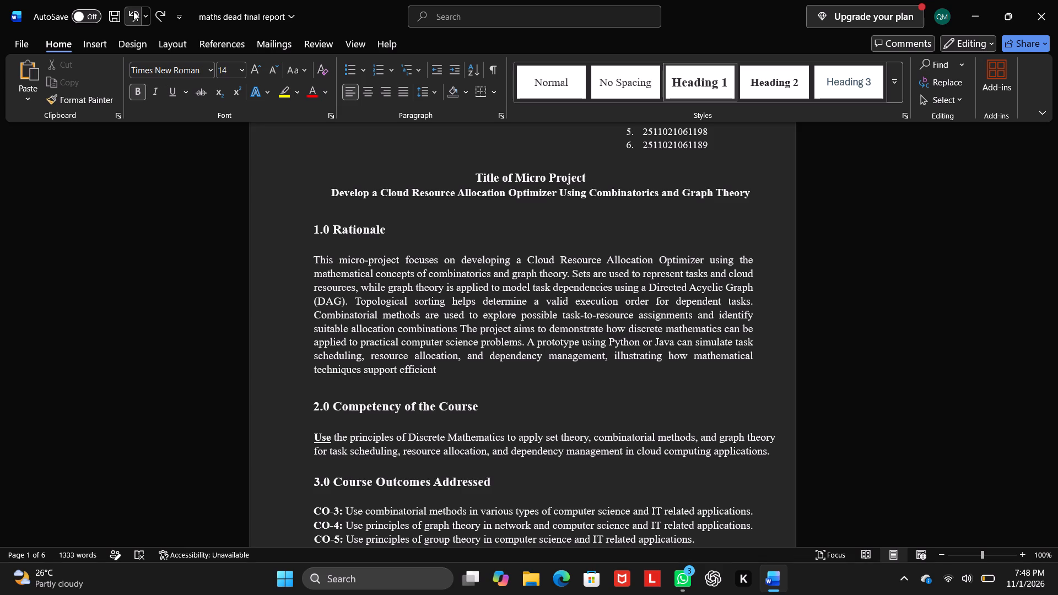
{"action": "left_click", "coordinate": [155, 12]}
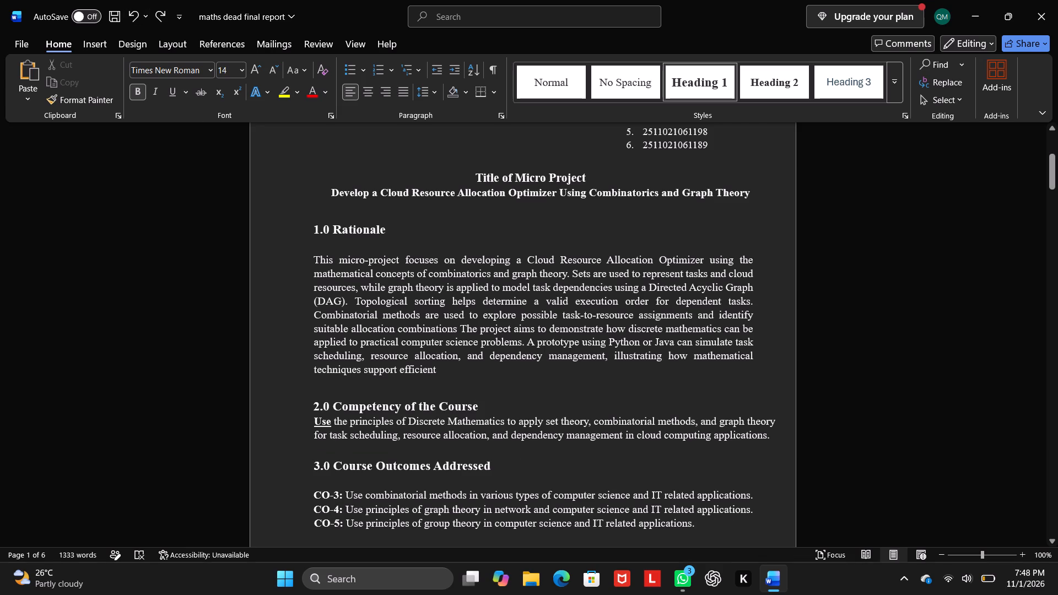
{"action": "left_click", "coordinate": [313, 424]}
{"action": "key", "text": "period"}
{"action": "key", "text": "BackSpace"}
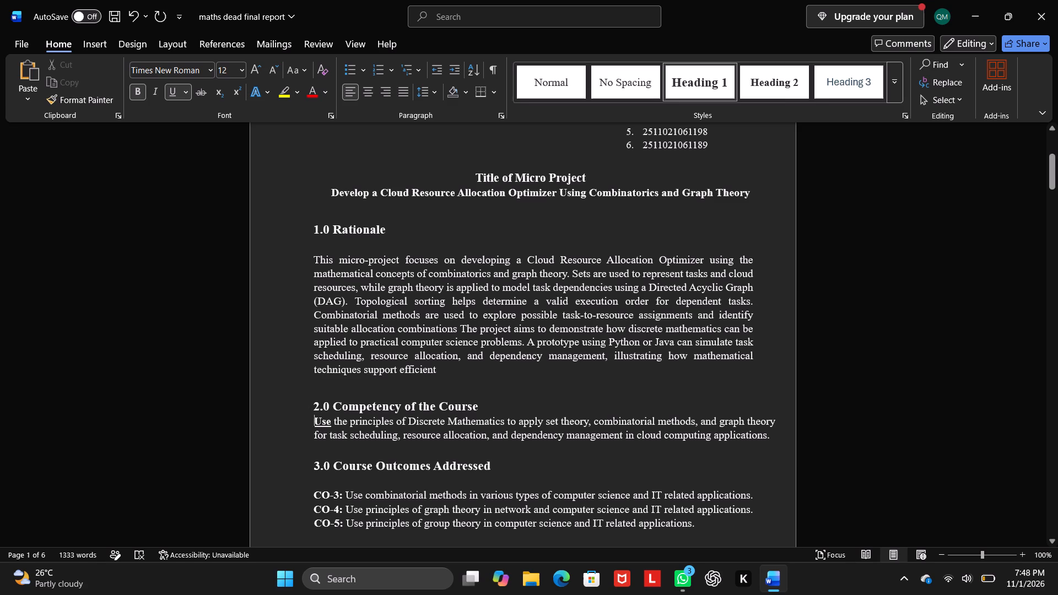
Move the second and fourth entries under Student Team Members onto their own lines.
{"action": "scroll", "coordinate": [637, 383], "scroll_direction": "up", "scroll_amount": 1}
{"action": "left_click", "coordinate": [707, 304]}
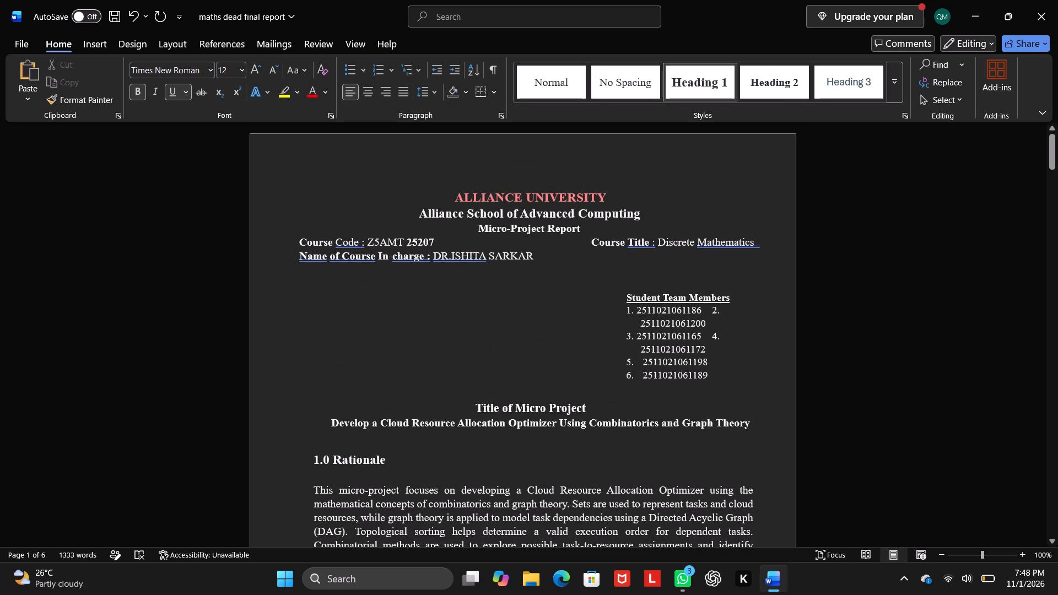
{"action": "left_click", "coordinate": [710, 320]}
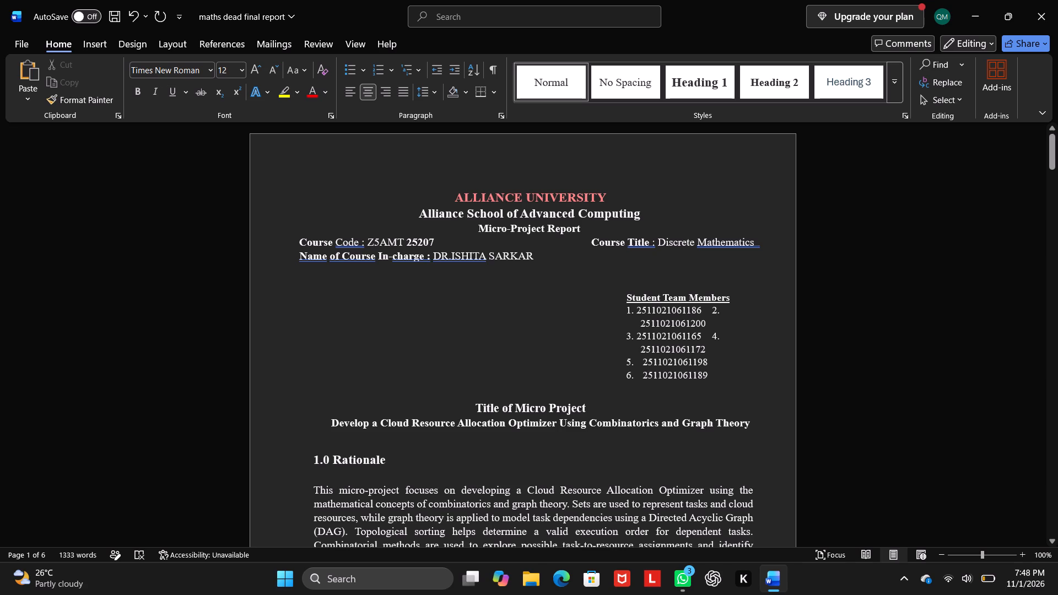
{"action": "left_click", "coordinate": [710, 309]}
{"action": "key", "text": "Return"}
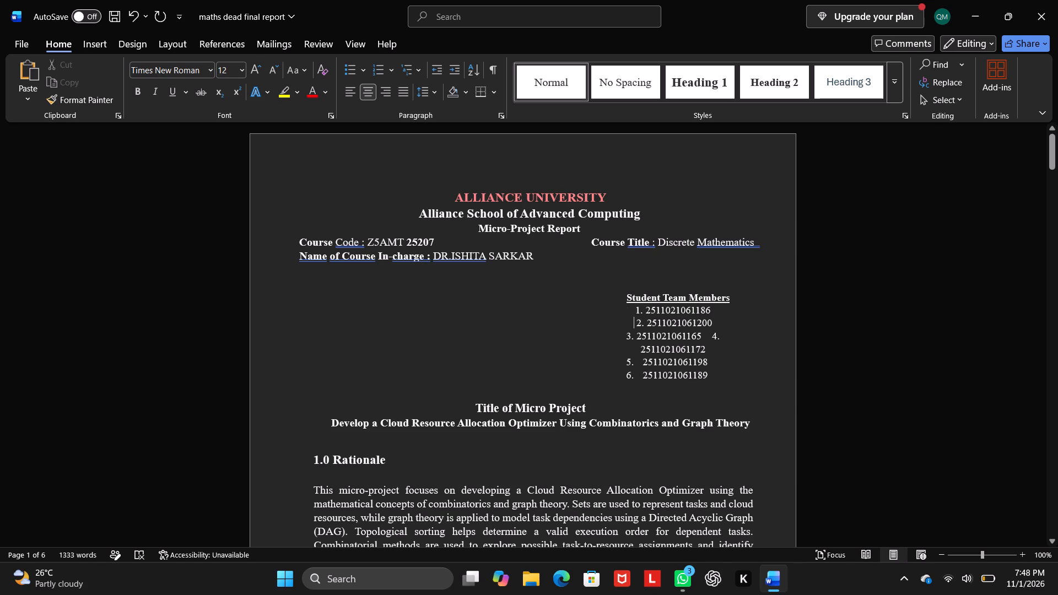
{"action": "left_click", "coordinate": [711, 335]}
{"action": "key", "text": "shift+Return"}
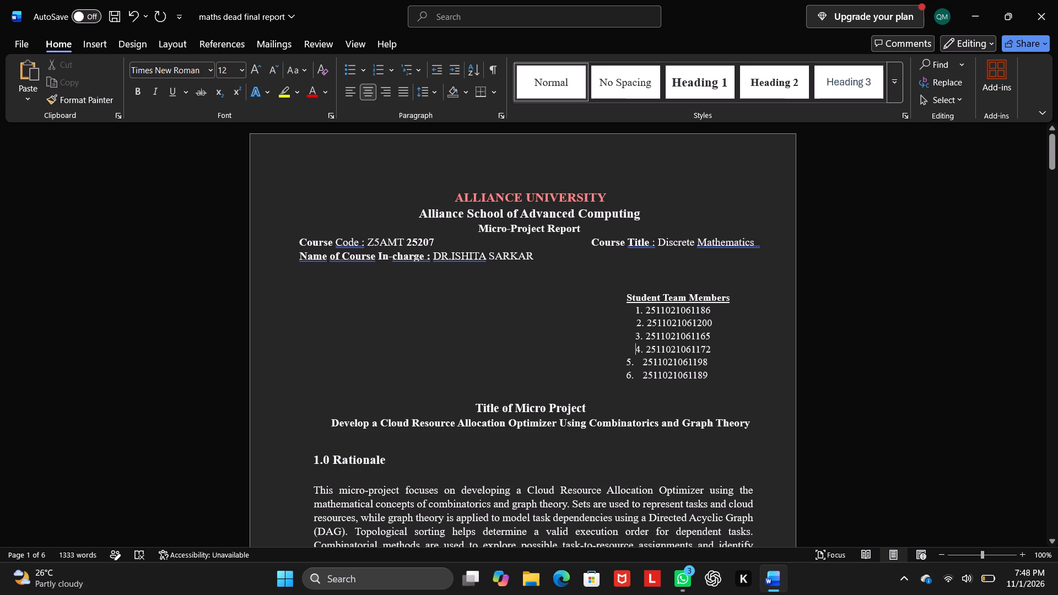
Add one leading space to the first, third, fourth and fifth Student Team Members entries to align them.
{"action": "left_click", "coordinate": [628, 334]}
{"action": "key", "text": "space"}
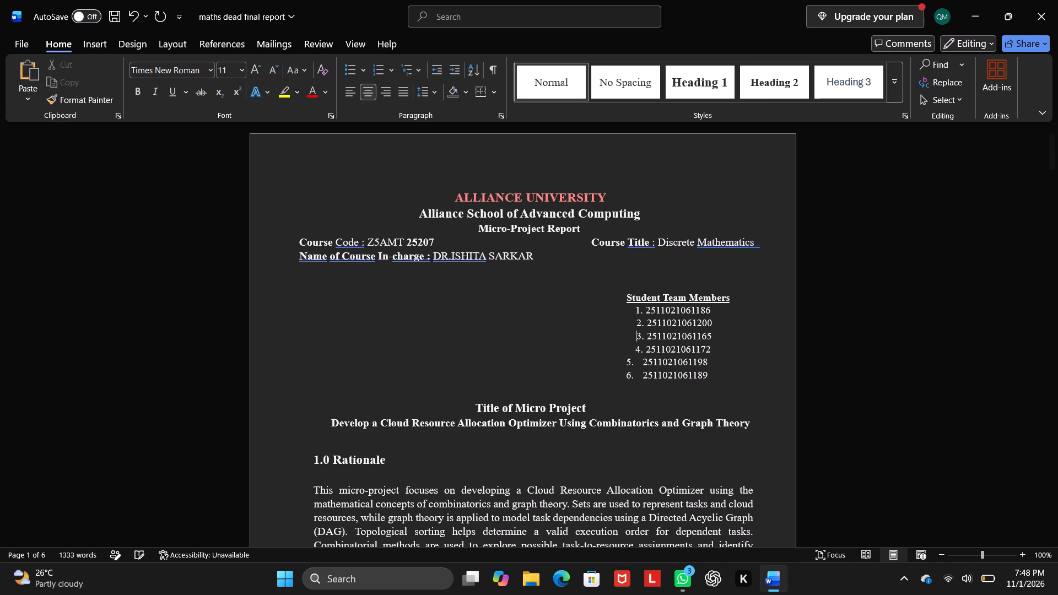
{"action": "left_click", "coordinate": [627, 354]}
{"action": "key", "text": "space"}
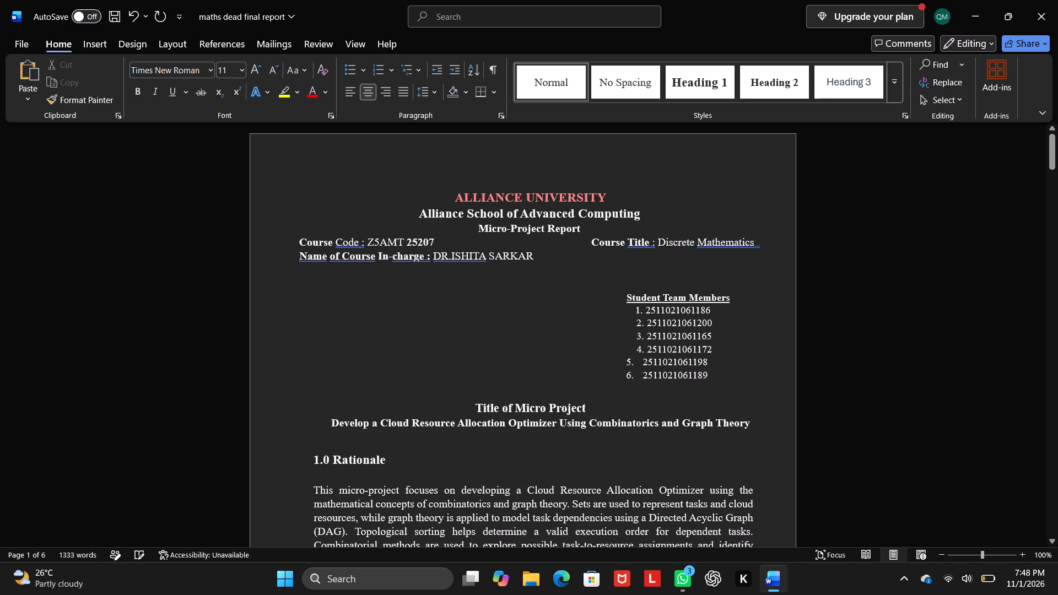
{"action": "left_click", "coordinate": [631, 313]}
{"action": "key", "text": "space"}
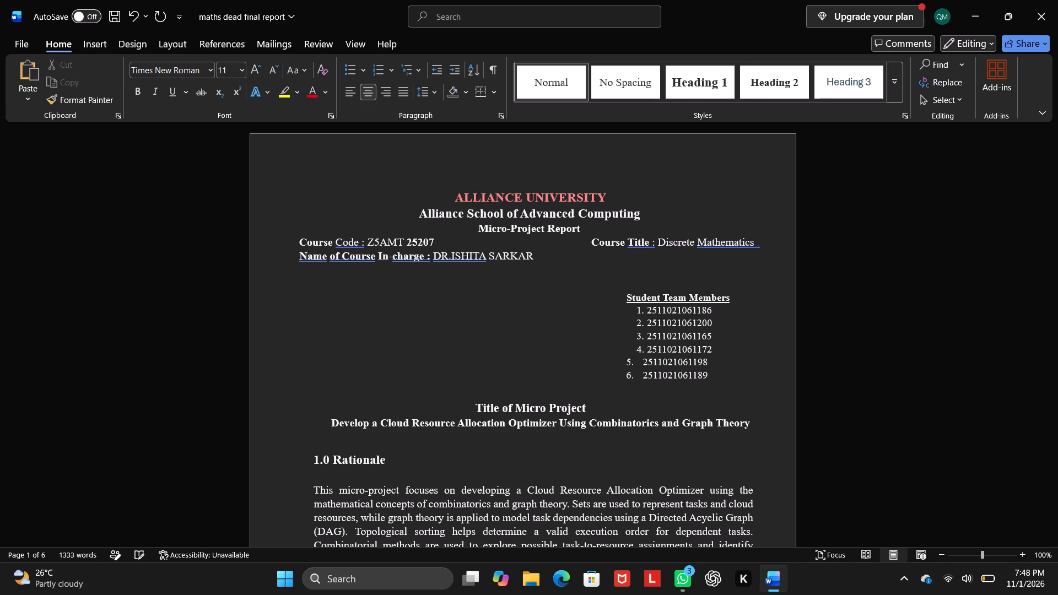
{"action": "left_click", "coordinate": [619, 366]}
{"action": "key", "text": "space"}
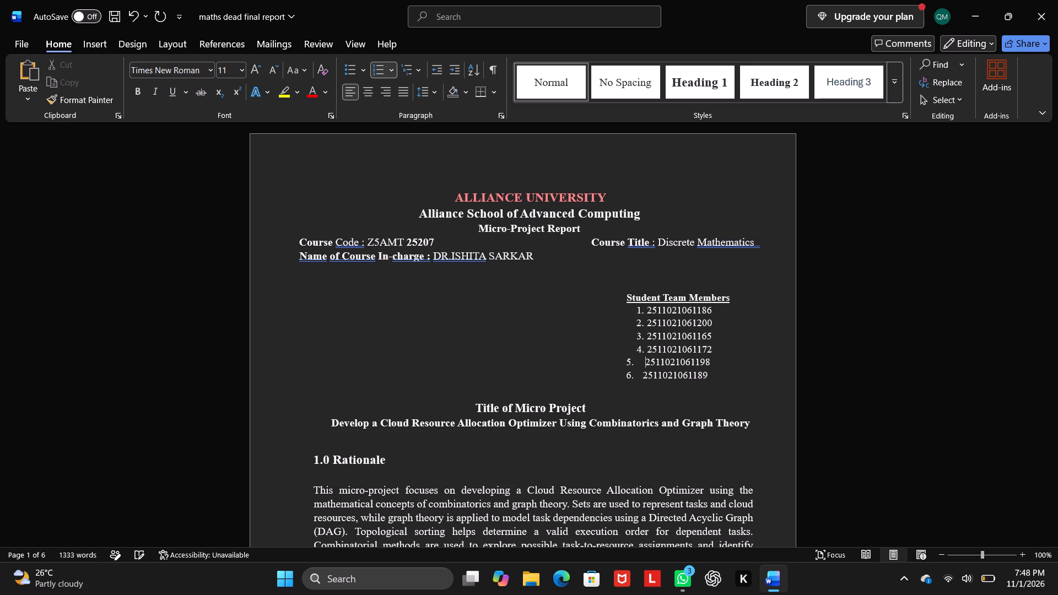
Remove the automatic list number from the sixth team member entry and add a space before its ID.
{"action": "left_click", "coordinate": [614, 359]}
{"action": "left_click", "coordinate": [627, 371]}
{"action": "key", "text": "Left"}
{"action": "key", "text": "BackSpace"}
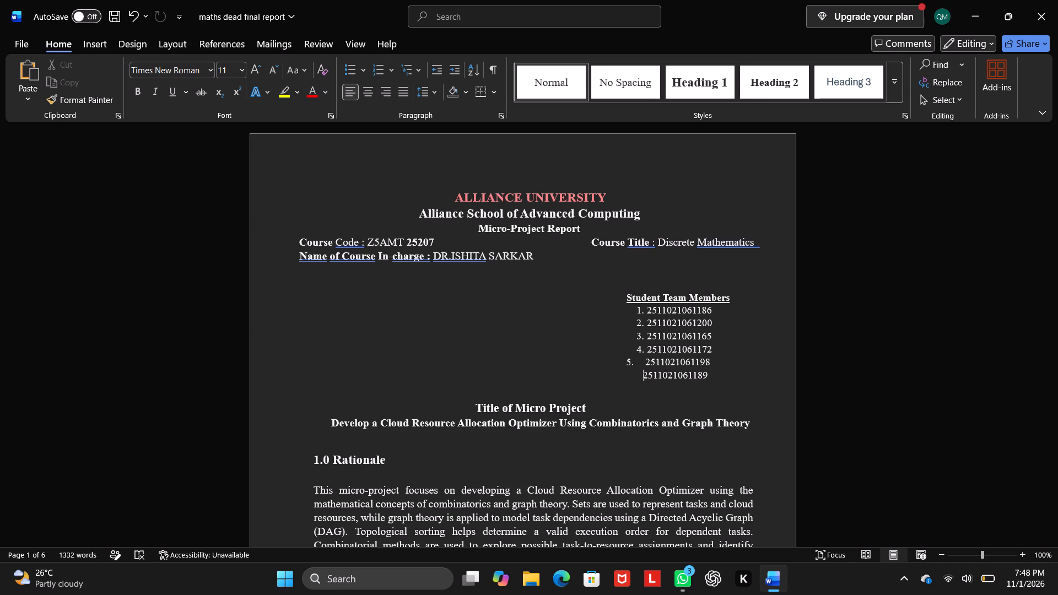
{"action": "key", "text": "space"}
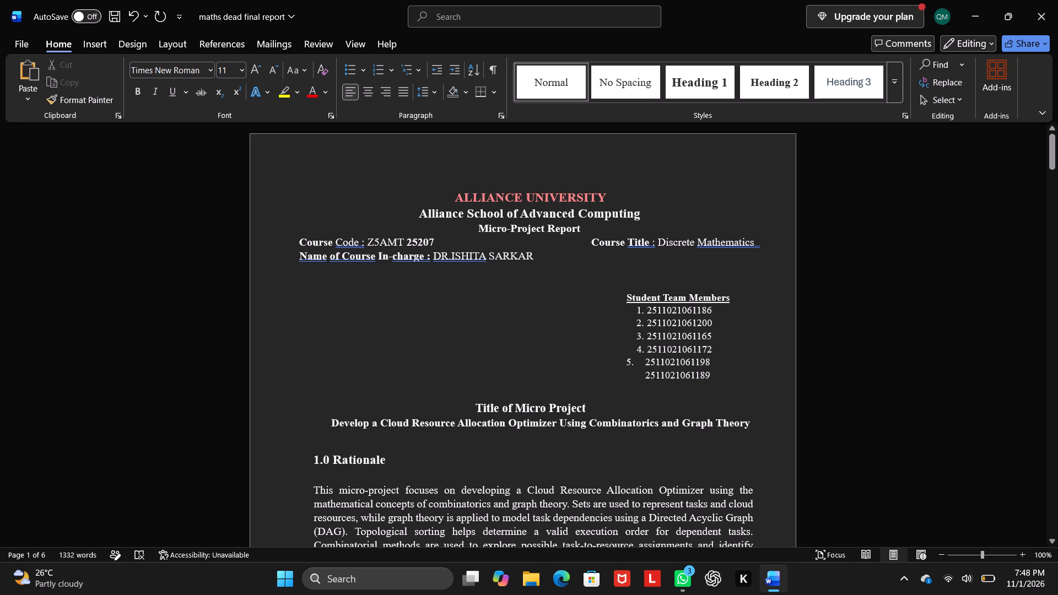
Remove the automatic list number from the fifth team member entry.
{"action": "key", "text": "Left"}
{"action": "key", "text": "Left"}
{"action": "key", "text": "Left"}
{"action": "key", "text": "Left"}
{"action": "key", "text": "Left"}
{"action": "key", "text": "Left"}
{"action": "key", "text": "Left"}
{"action": "key", "text": "Left"}
{"action": "key", "text": "Left"}
{"action": "key", "text": "Left"}
{"action": "key", "text": "Left"}
{"action": "key", "text": "Left"}
{"action": "key", "text": "Left"}
{"action": "key", "text": "Left"}
{"action": "key", "text": "Left"}
{"action": "key", "text": "Left"}
{"action": "key", "text": "Left"}
{"action": "key", "text": "Left"}
{"action": "key", "text": "Left"}
{"action": "key", "text": "Left"}
{"action": "key", "text": "Left"}
{"action": "key", "text": "BackSpace"}
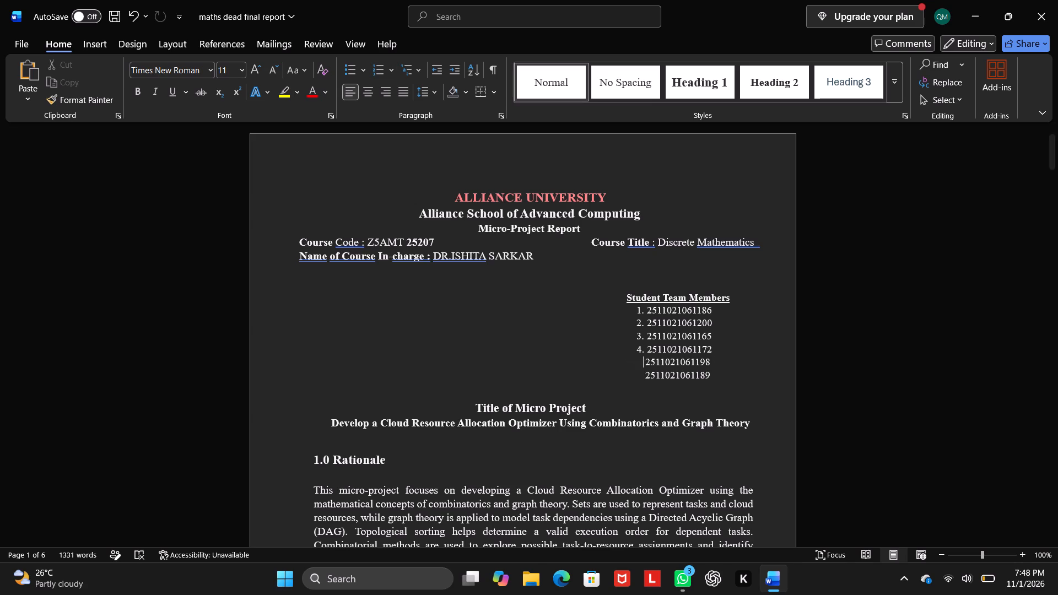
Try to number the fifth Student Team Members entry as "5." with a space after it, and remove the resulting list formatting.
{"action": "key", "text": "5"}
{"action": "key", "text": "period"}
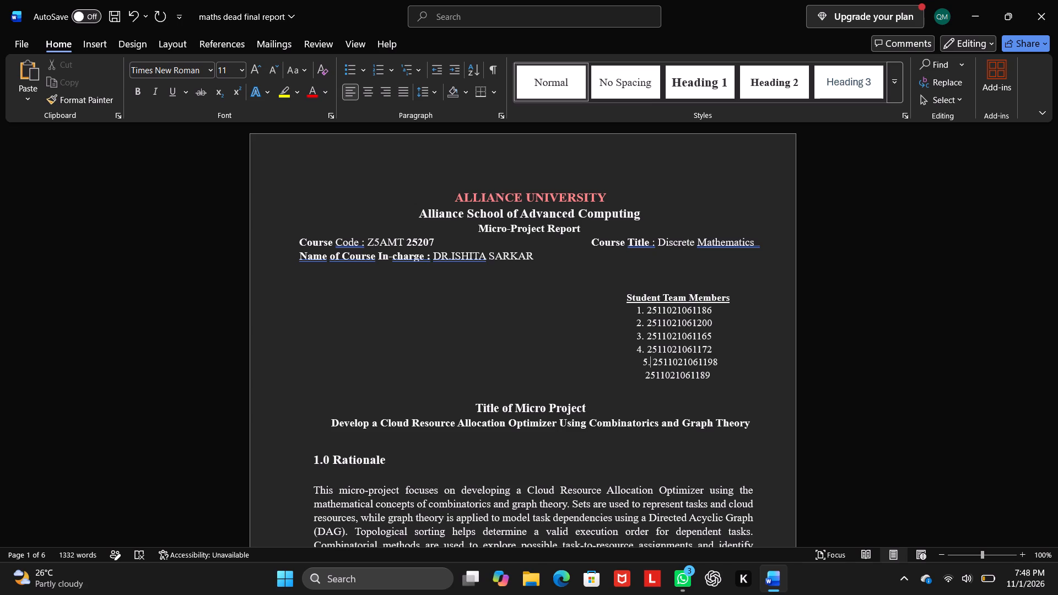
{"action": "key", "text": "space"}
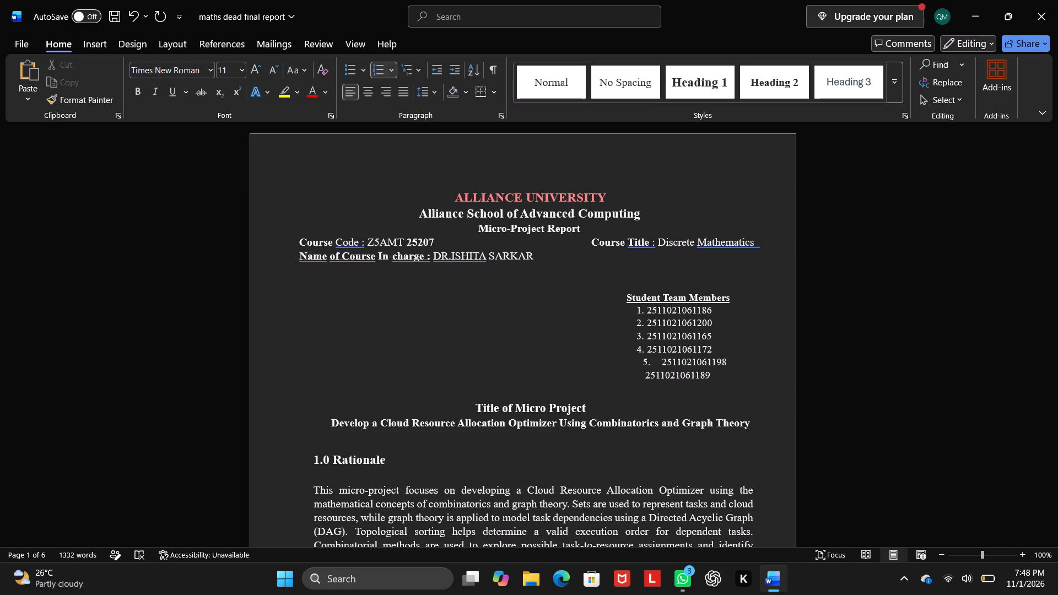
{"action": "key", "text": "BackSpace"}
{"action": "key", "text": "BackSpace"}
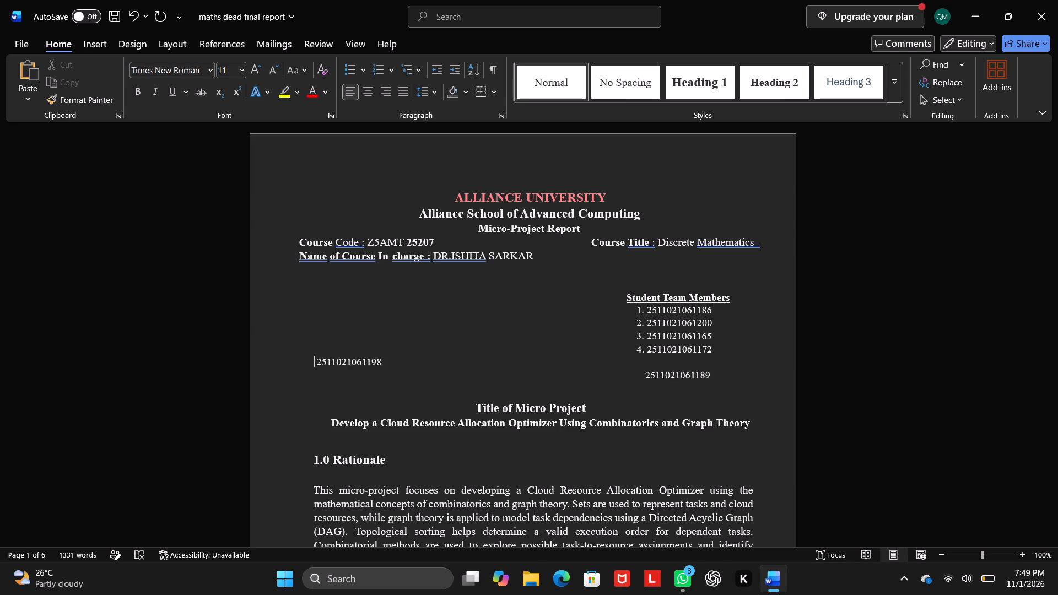
Number the fifth Student Team Members entry "5." and indent it with spaces to line up under the fourth entry.
{"action": "key", "text": "5"}
{"action": "key", "text": "period"}
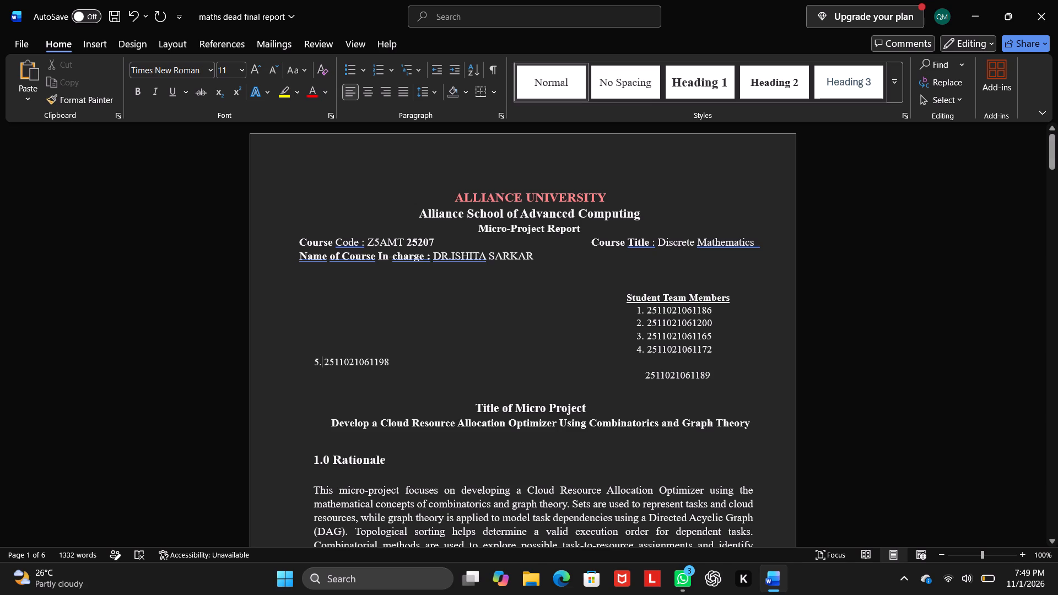
{"action": "left_click", "coordinate": [309, 360]}
{"action": "key", "text": "space"}
{"action": "key", "text": "space"}
{"action": "key", "text": "space"}
{"action": "key", "text": "space"}
{"action": "key", "text": "space"}
{"action": "key", "text": "space"}
{"action": "key", "text": "space"}
{"action": "key", "text": "space"}
{"action": "key", "text": "space"}
{"action": "key", "text": "space"}
{"action": "key", "text": "space"}
{"action": "key", "text": "space"}
{"action": "key", "text": "space"}
{"action": "key", "text": "space"}
{"action": "key", "text": "space"}
{"action": "key", "text": "space"}
{"action": "key", "text": "space"}
{"action": "key", "text": "space"}
{"action": "key", "text": "space"}
{"action": "key", "text": "space"}
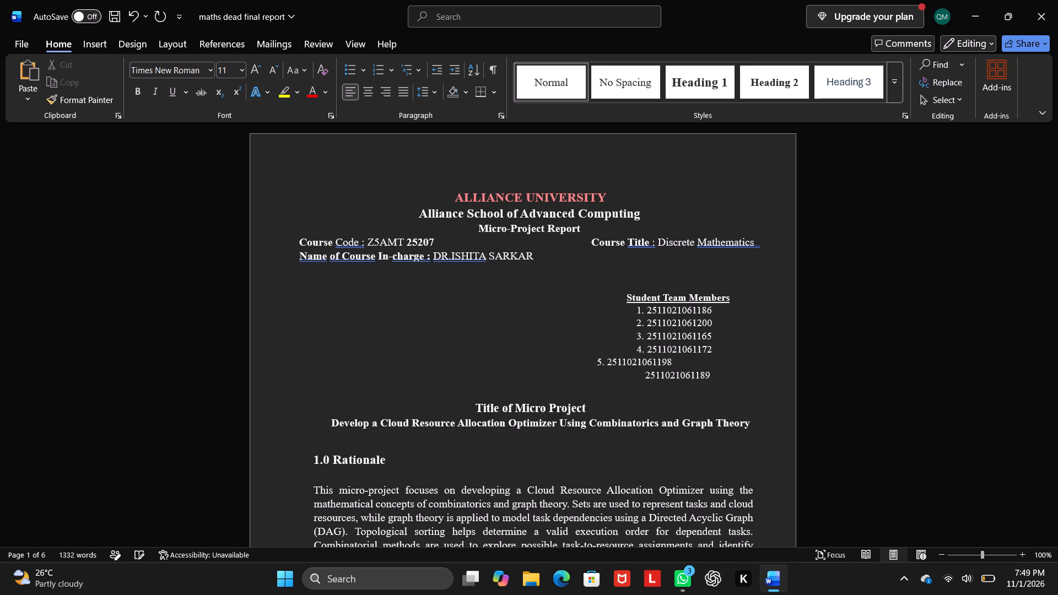
{"action": "key", "text": "space"}
{"action": "key", "text": "space"}
{"action": "key", "text": "space"}
{"action": "key", "text": "space"}
{"action": "key", "text": "space"}
{"action": "key", "text": "space"}
{"action": "key", "text": "space"}
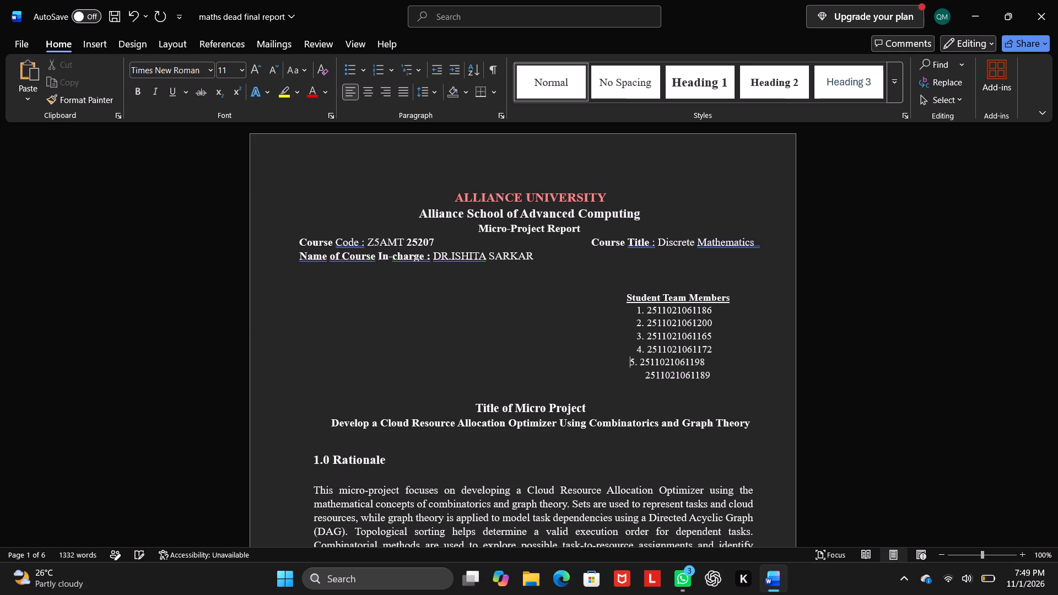
{"action": "key", "text": "space"}
{"action": "key", "text": "space"}
{"action": "key", "text": "space"}
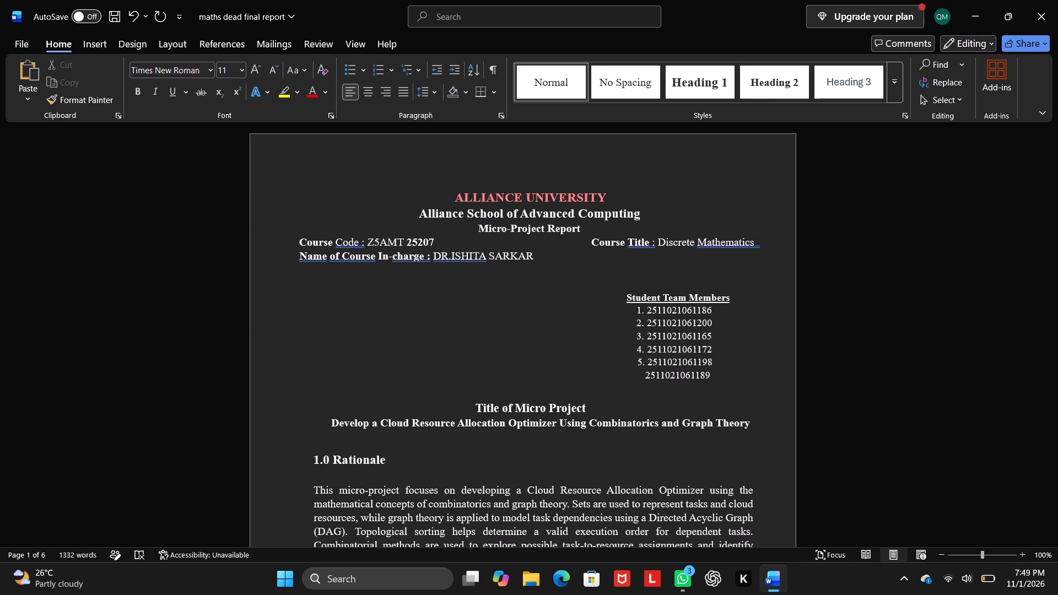
Number the sixth Student Team Members entry "6." and replace its indent with spaces to line up under the fifth entry.
{"action": "left_click", "coordinate": [636, 383]}
{"action": "left_click", "coordinate": [645, 374]}
{"action": "key", "text": "6"}
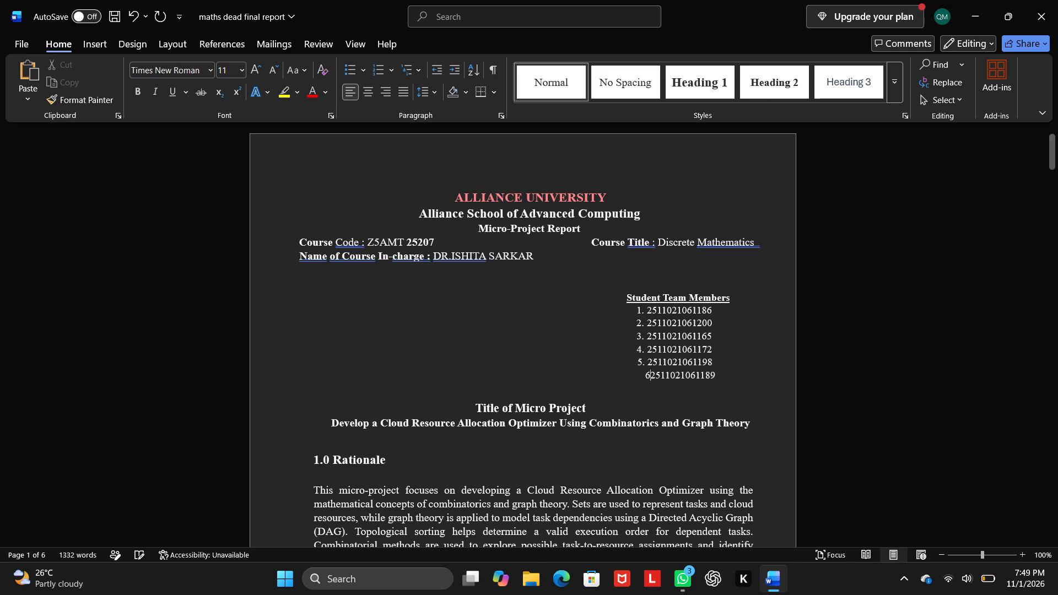
{"action": "key", "text": "period"}
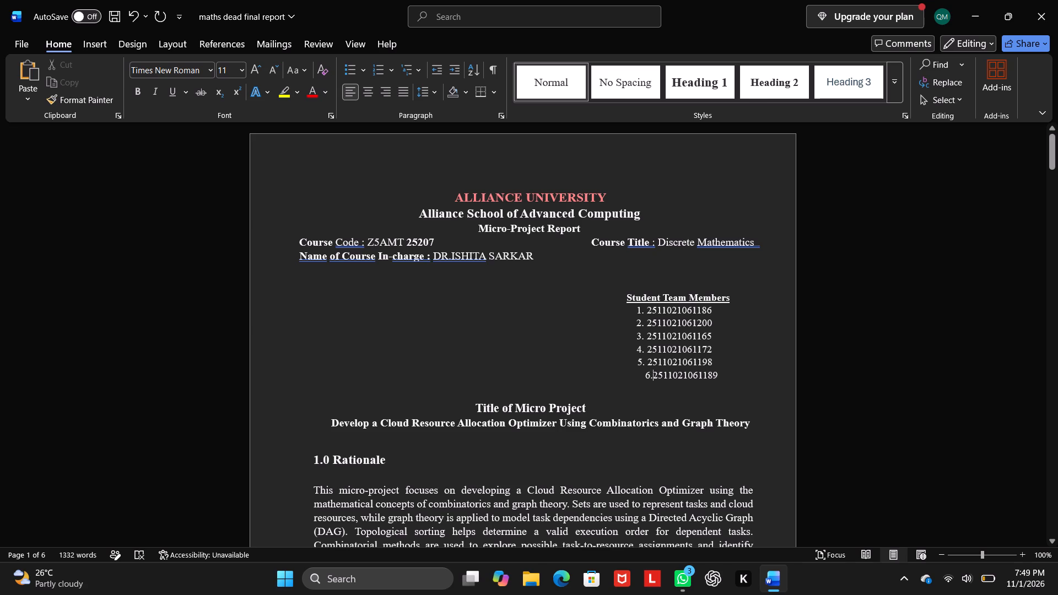
{"action": "left_click", "coordinate": [639, 375]}
{"action": "key", "text": "BackSpace"}
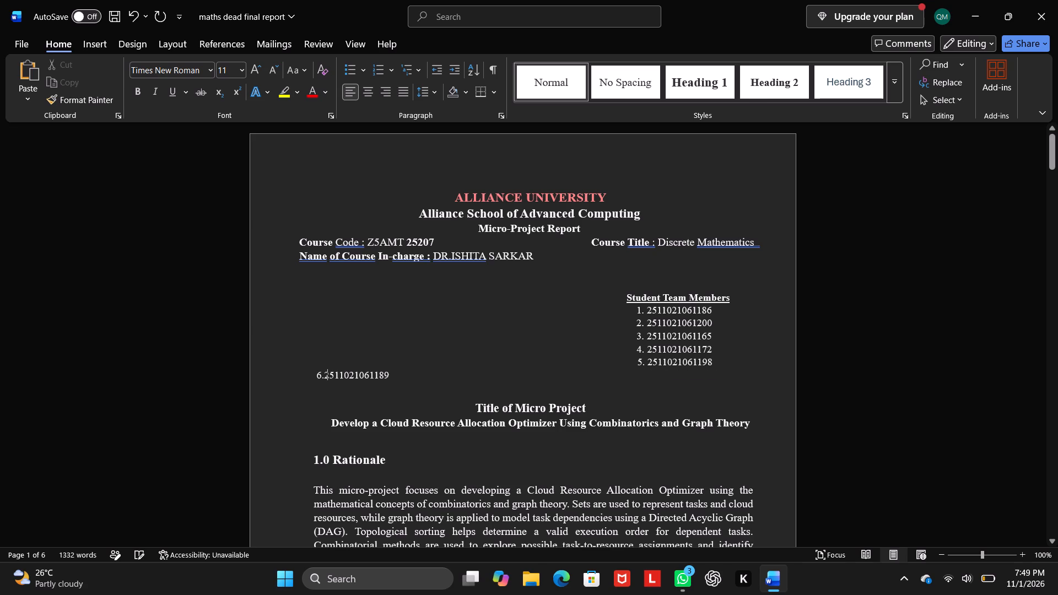
{"action": "key", "text": "space"}
{"action": "key", "text": "space"}
{"action": "key", "text": "space"}
{"action": "key", "text": "space"}
{"action": "key", "text": "space"}
{"action": "key", "text": "space"}
{"action": "key", "text": "space"}
{"action": "key", "text": "space"}
{"action": "key", "text": "space"}
{"action": "key", "text": "space"}
{"action": "key", "text": "space"}
{"action": "key", "text": "space"}
{"action": "key", "text": "space"}
{"action": "key", "text": "space"}
{"action": "key", "text": "space"}
{"action": "key", "text": "space"}
{"action": "key", "text": "space"}
{"action": "key", "text": "space"}
{"action": "key", "text": "space"}
{"action": "key", "text": "space"}
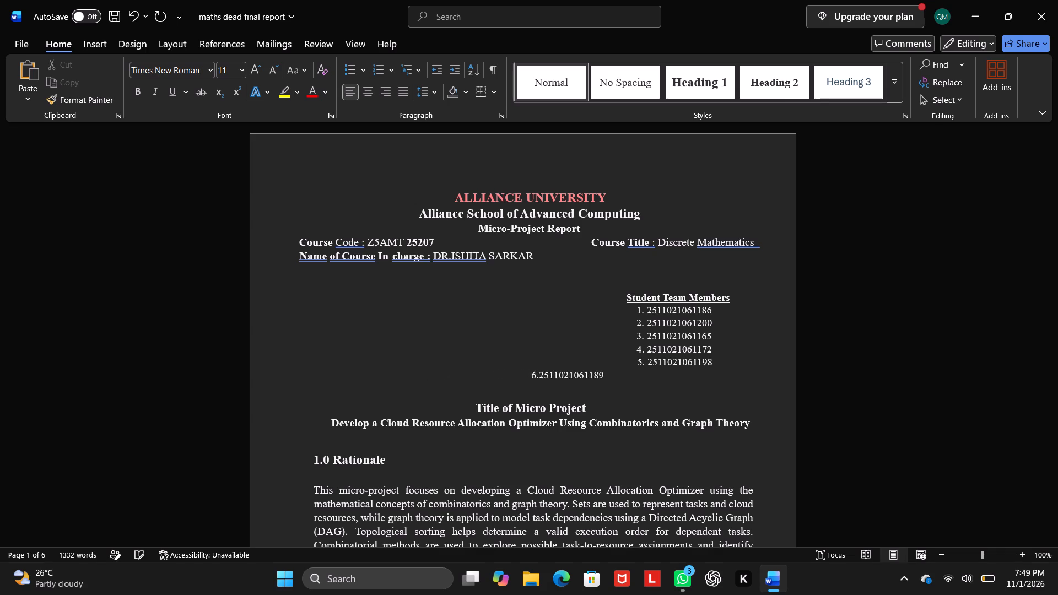
{"action": "key", "text": "space"}
{"action": "key", "text": "space"}
{"action": "key", "text": "space"}
{"action": "key", "text": "space"}
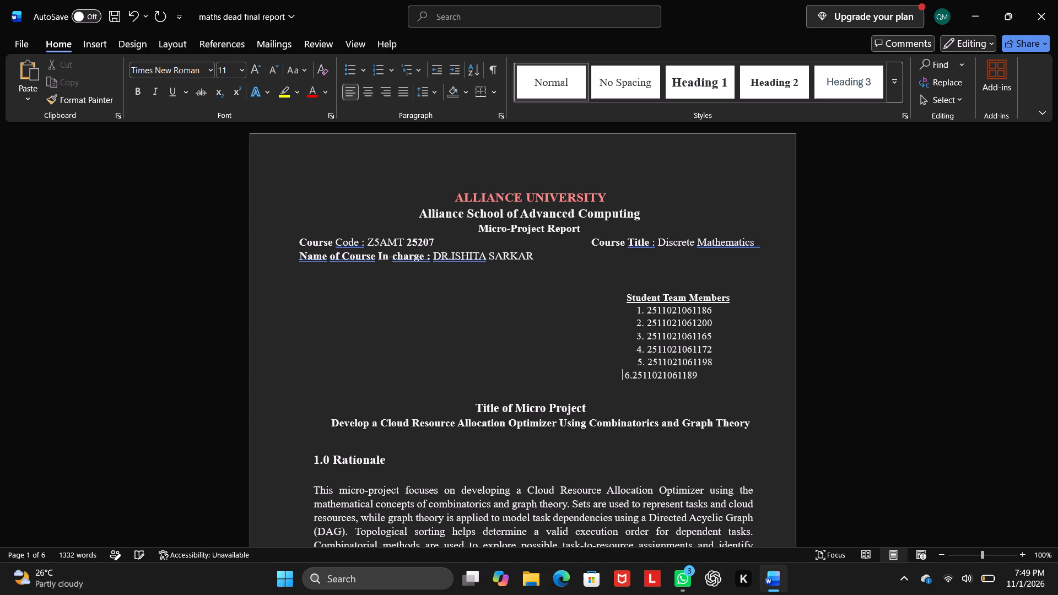
{"action": "key", "text": "space"}
{"action": "key", "text": "space"}
{"action": "key", "text": "space"}
{"action": "key", "text": "space"}
{"action": "key", "text": "space"}
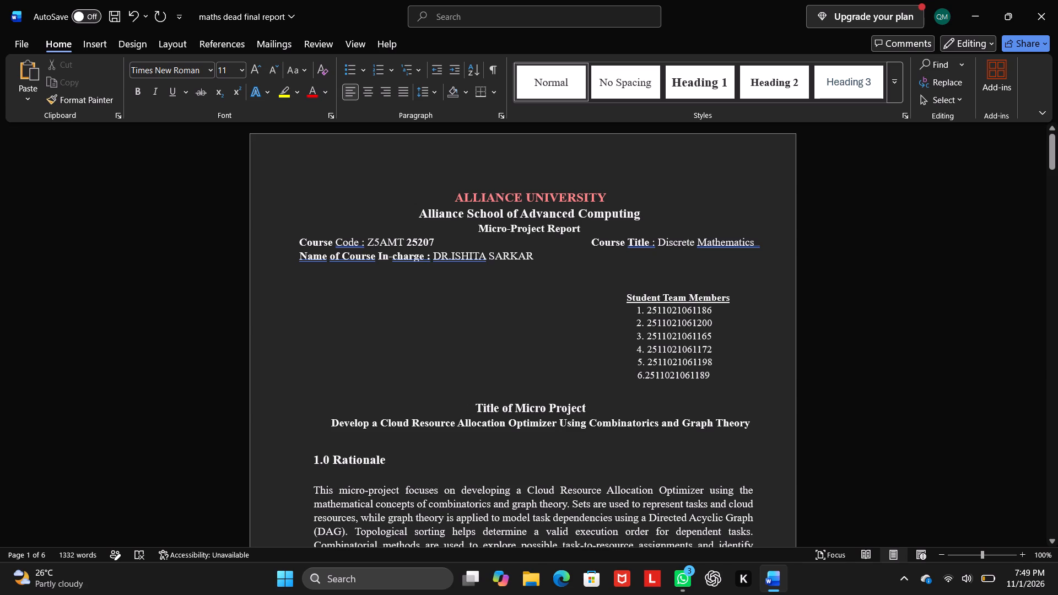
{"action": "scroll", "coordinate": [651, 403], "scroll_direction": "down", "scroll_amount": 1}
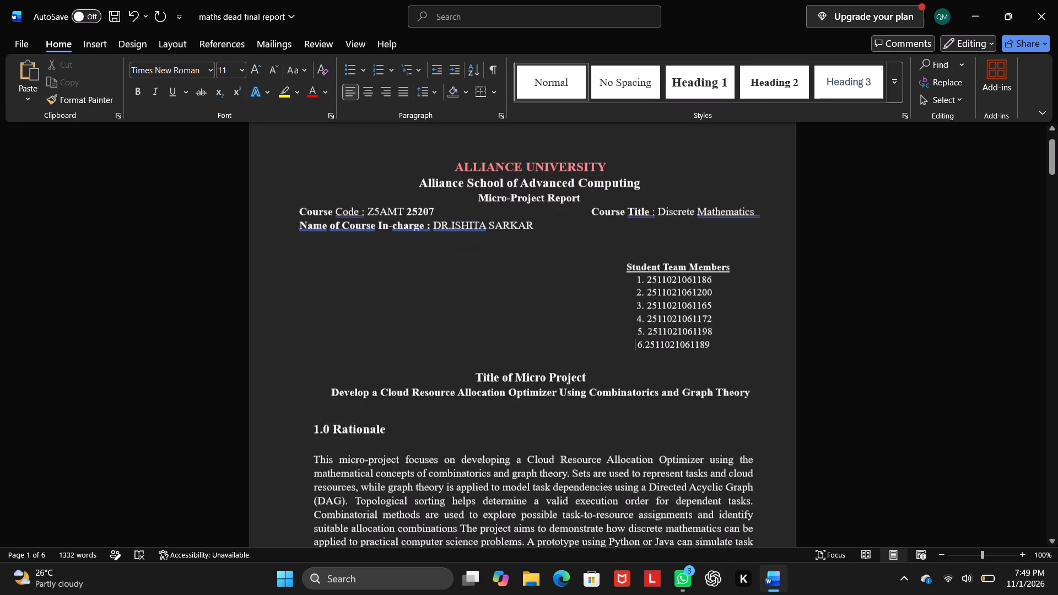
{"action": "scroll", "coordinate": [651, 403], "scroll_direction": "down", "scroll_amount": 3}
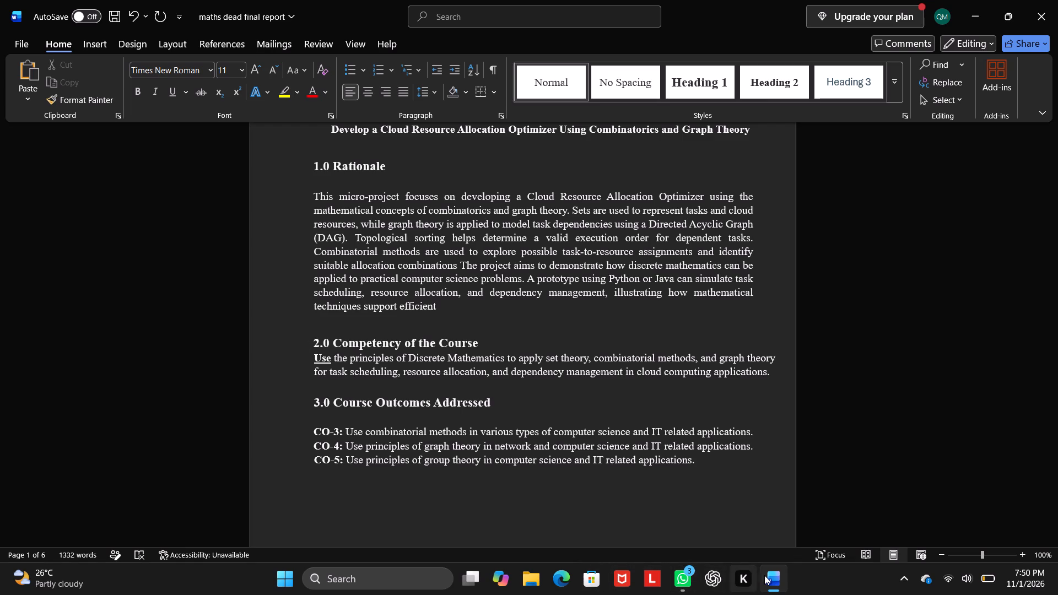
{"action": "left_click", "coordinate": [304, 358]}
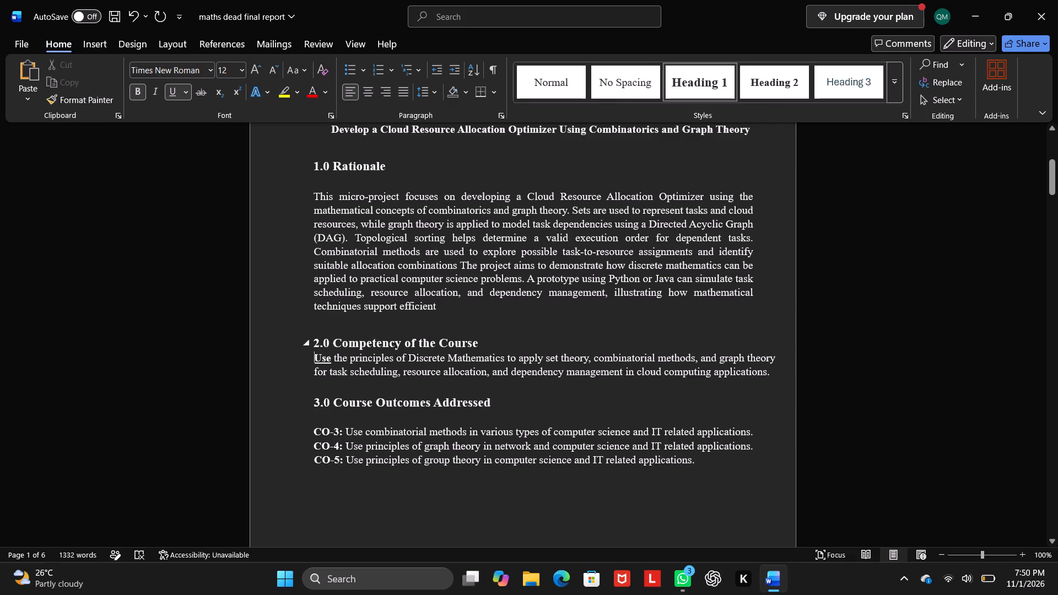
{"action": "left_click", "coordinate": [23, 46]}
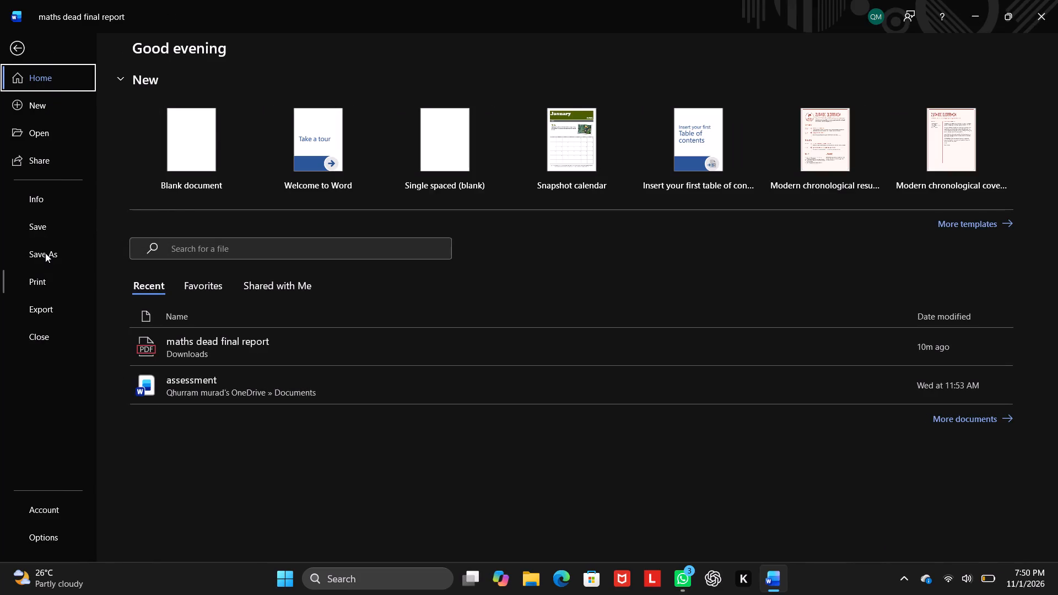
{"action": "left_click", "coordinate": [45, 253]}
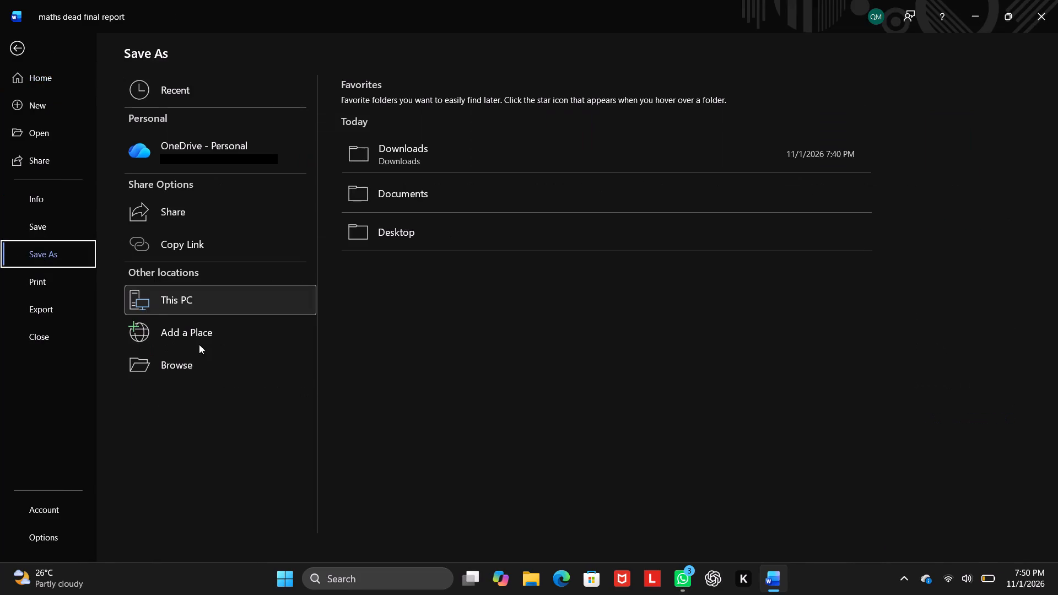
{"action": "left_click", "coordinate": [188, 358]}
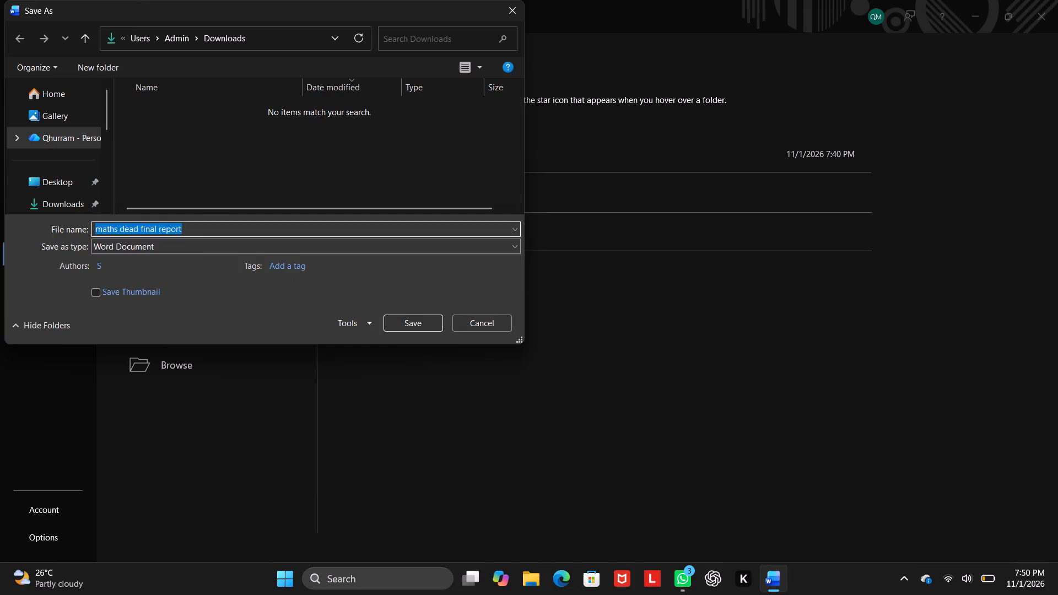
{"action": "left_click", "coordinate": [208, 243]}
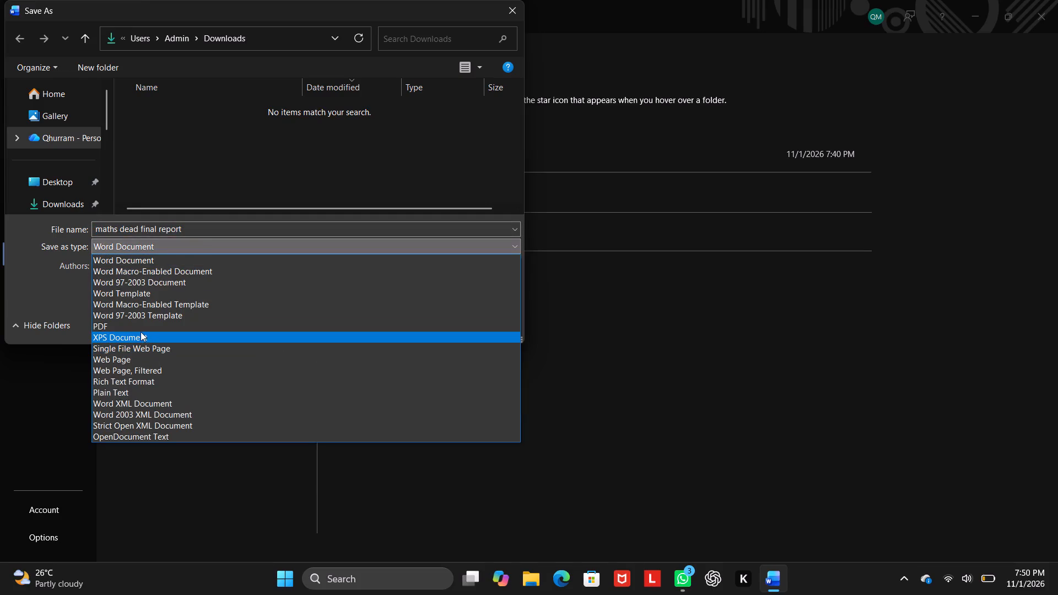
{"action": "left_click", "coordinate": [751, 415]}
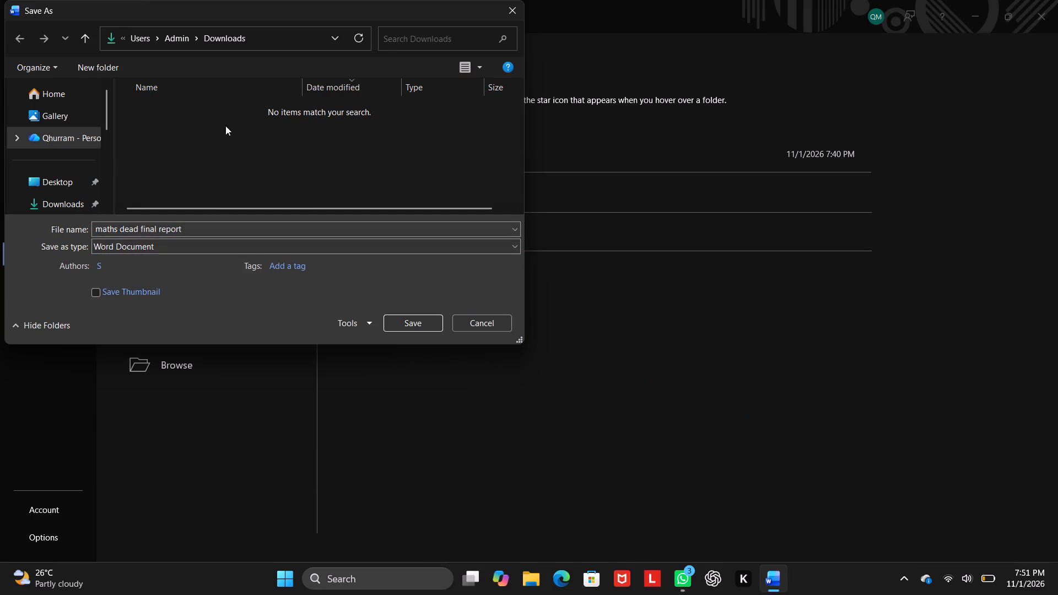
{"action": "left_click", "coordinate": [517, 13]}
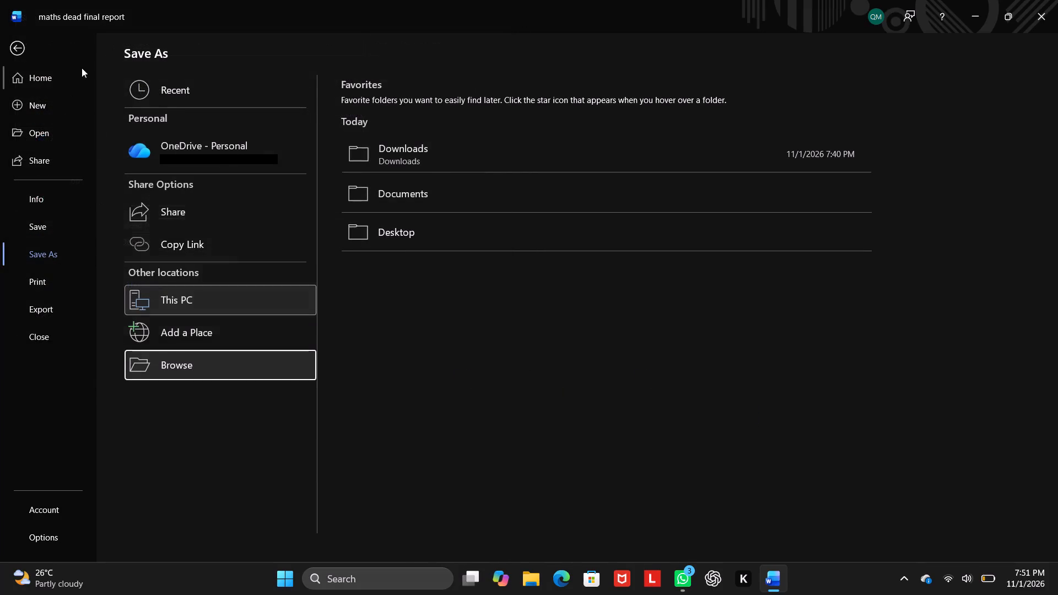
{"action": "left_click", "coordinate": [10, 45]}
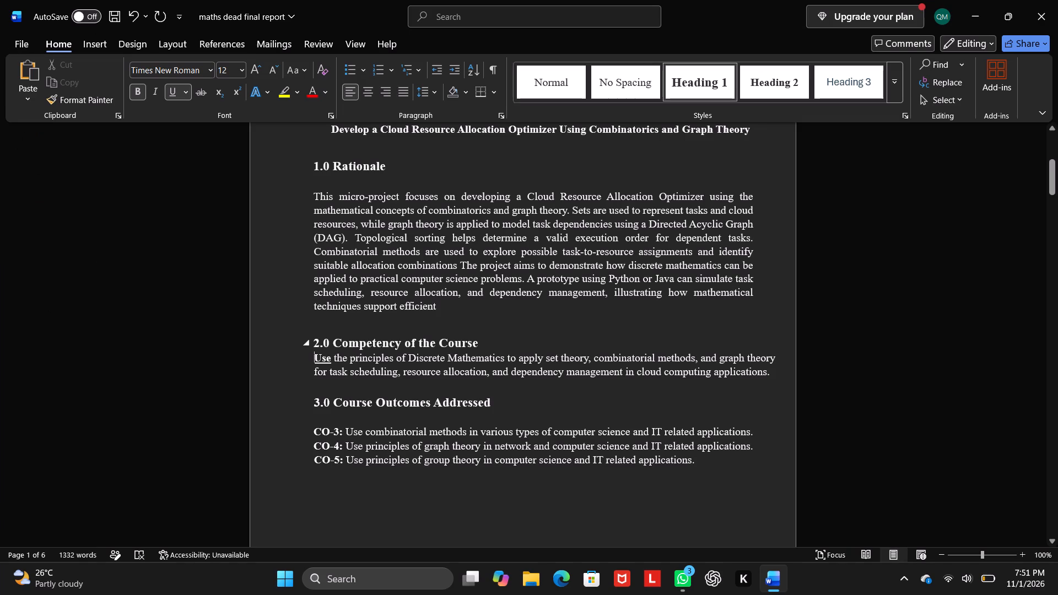
Review the rest of the report from 3.0 Course Outcomes Addressed through 10.0 References, including the output figures.
{"action": "scroll", "coordinate": [513, 354], "scroll_direction": "down", "scroll_amount": 2}
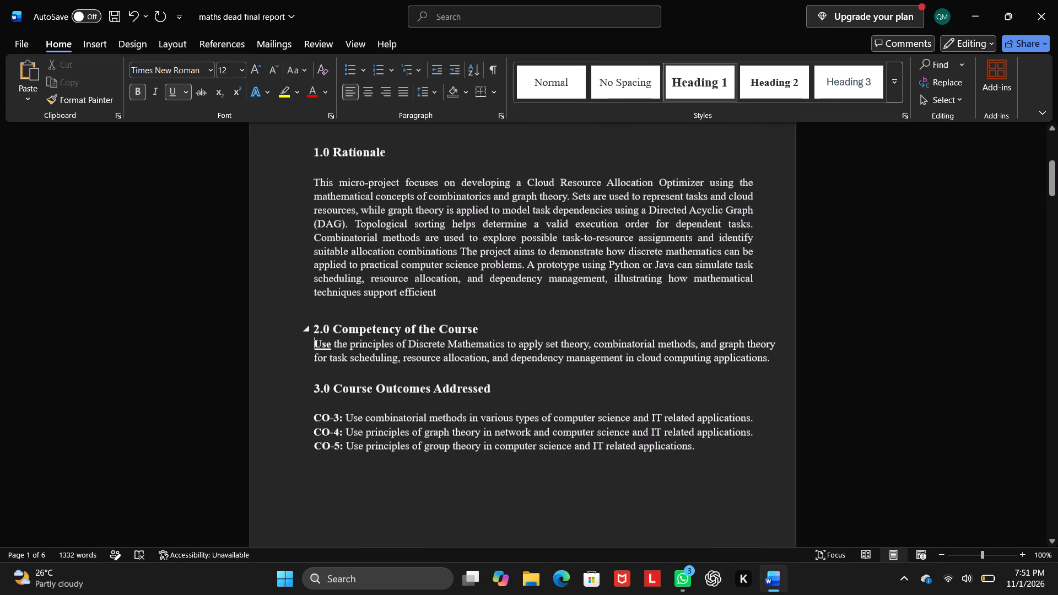
{"action": "scroll", "coordinate": [513, 354], "scroll_direction": "down", "scroll_amount": 2}
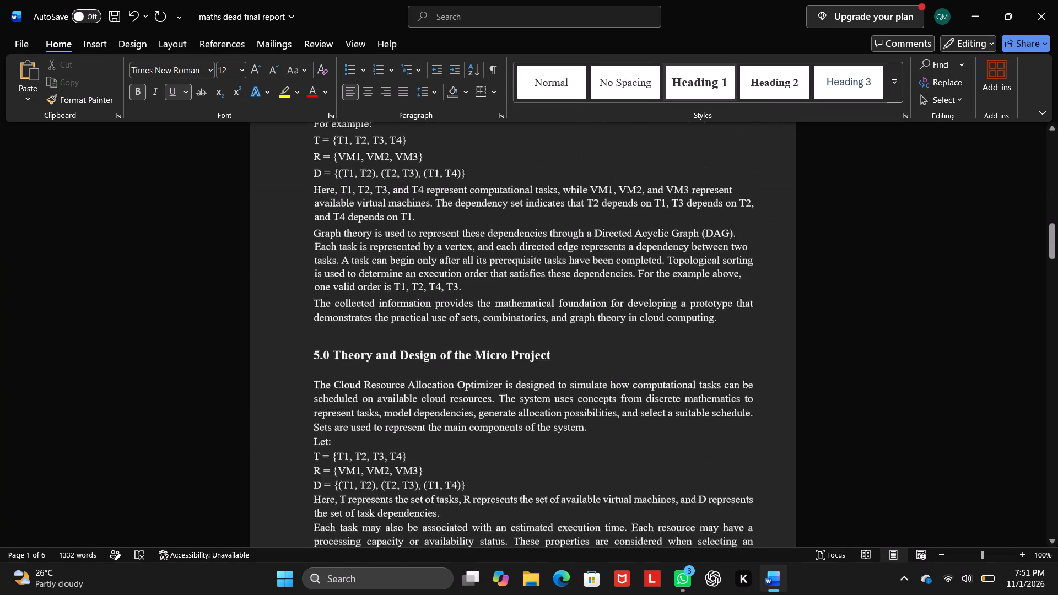
{"action": "scroll", "coordinate": [513, 354], "scroll_direction": "down", "scroll_amount": 2}
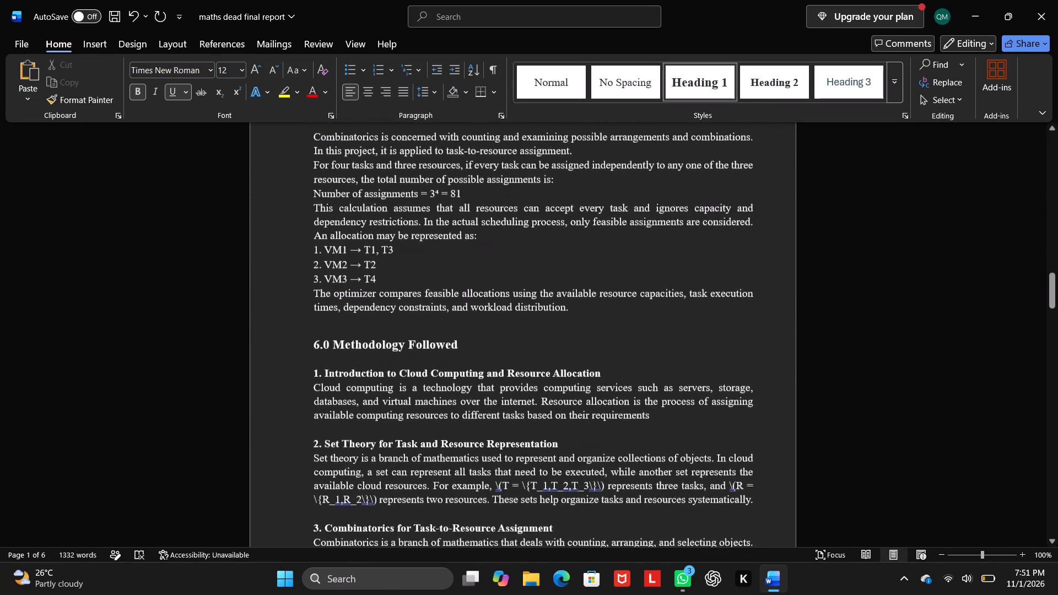
{"action": "scroll", "coordinate": [513, 354], "scroll_direction": "down", "scroll_amount": 4}
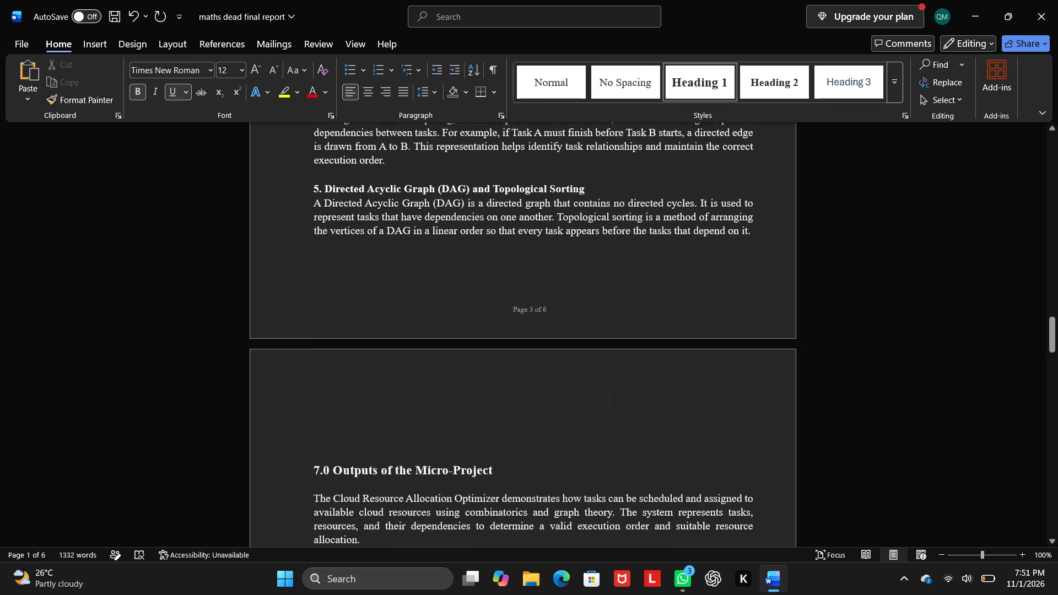
{"action": "scroll", "coordinate": [513, 354], "scroll_direction": "down", "scroll_amount": 3}
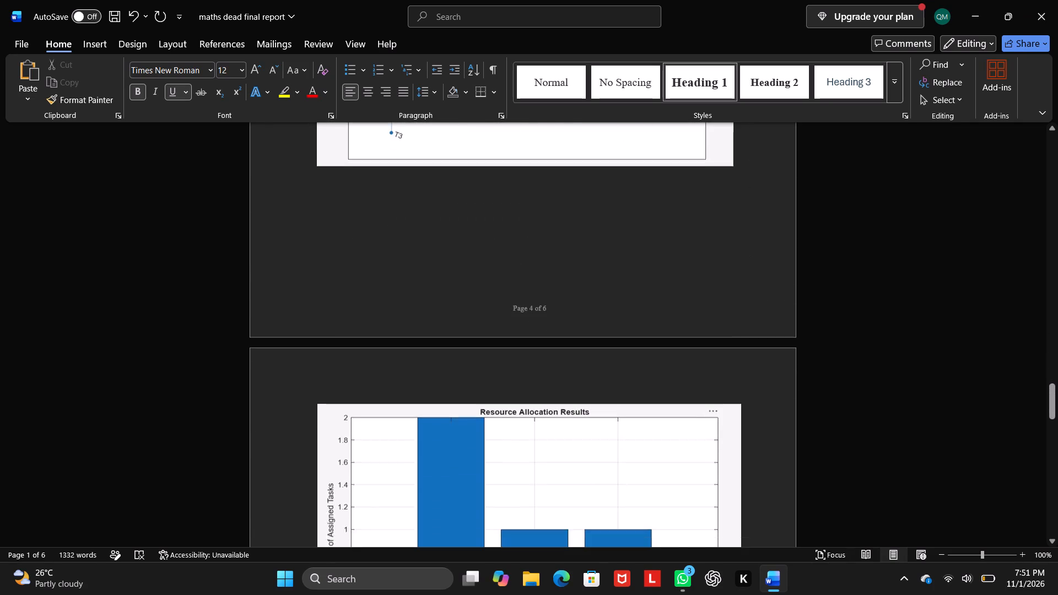
{"action": "scroll", "coordinate": [513, 354], "scroll_direction": "down", "scroll_amount": 3}
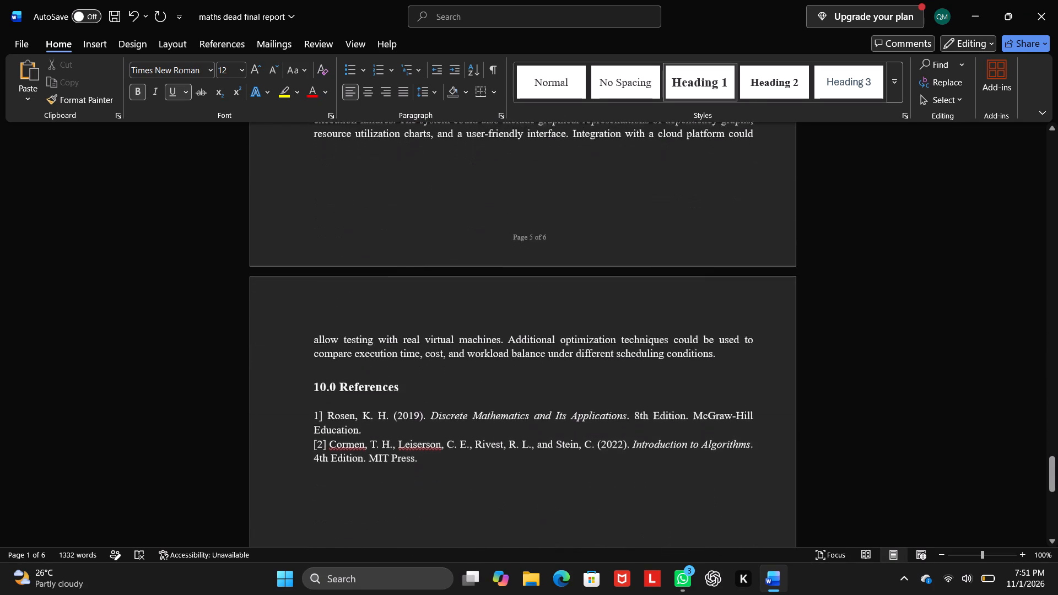
{"action": "scroll", "coordinate": [513, 354], "scroll_direction": "down", "scroll_amount": 4}
{"action": "scroll", "coordinate": [513, 354], "scroll_direction": "up", "scroll_amount": 10}
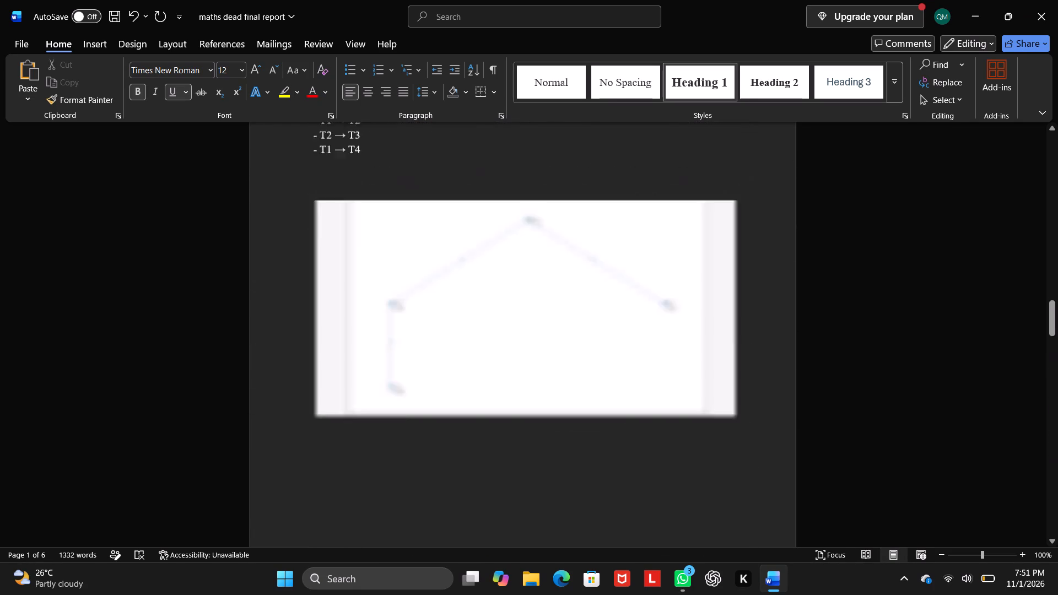
Save a PDF copy of the report in the Downloads folder under the name "maths dead final report1".
{"action": "left_click", "coordinate": [32, 37]}
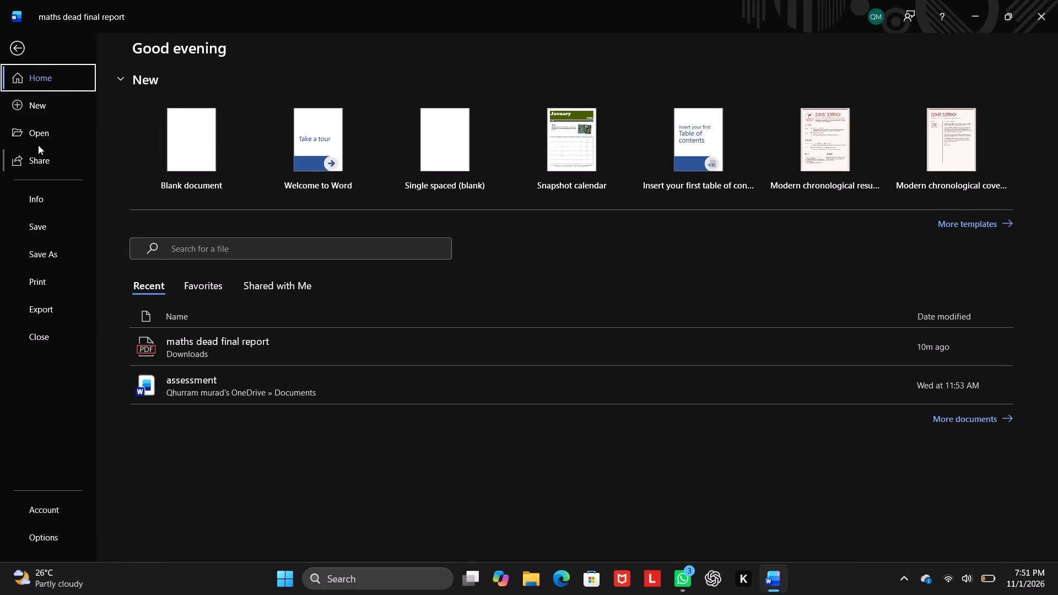
{"action": "left_click", "coordinate": [47, 245]}
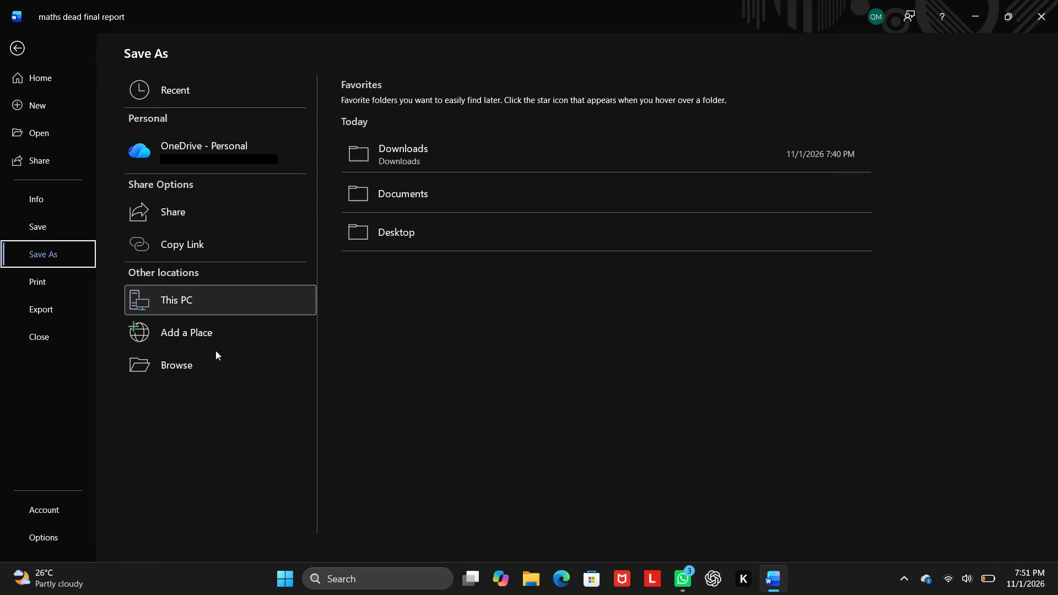
{"action": "left_click", "coordinate": [211, 358]}
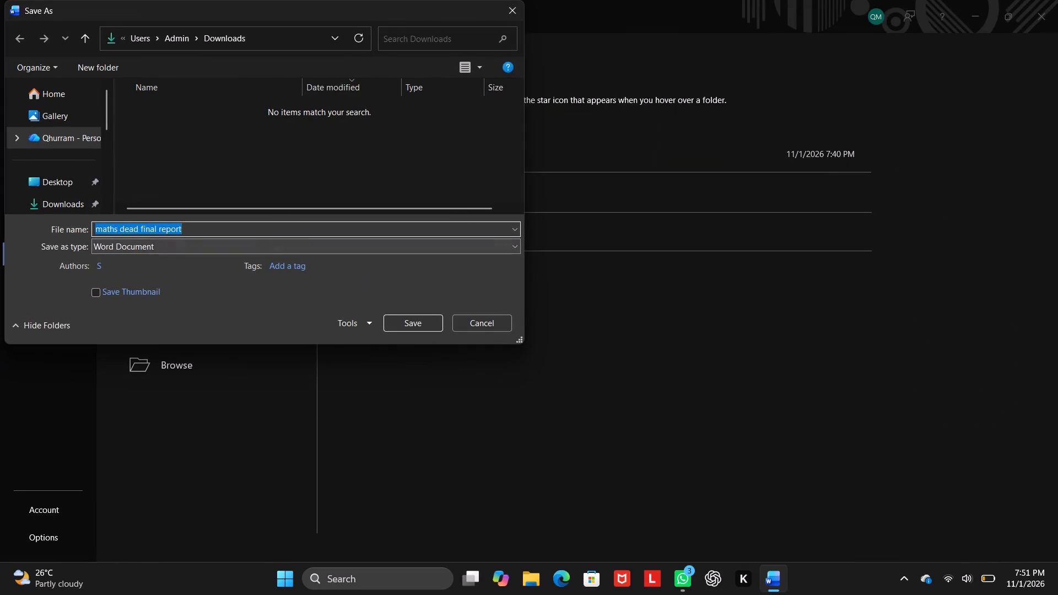
{"action": "left_click", "coordinate": [252, 230]}
{"action": "left_click", "coordinate": [244, 230]}
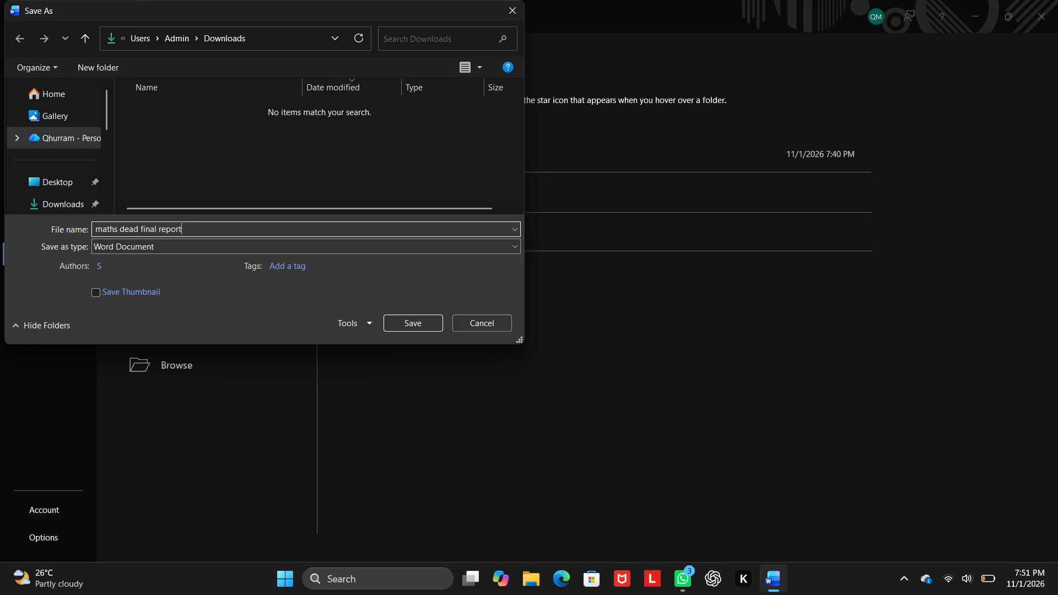
{"action": "key", "text": "1"}
{"action": "left_click", "coordinate": [217, 253]}
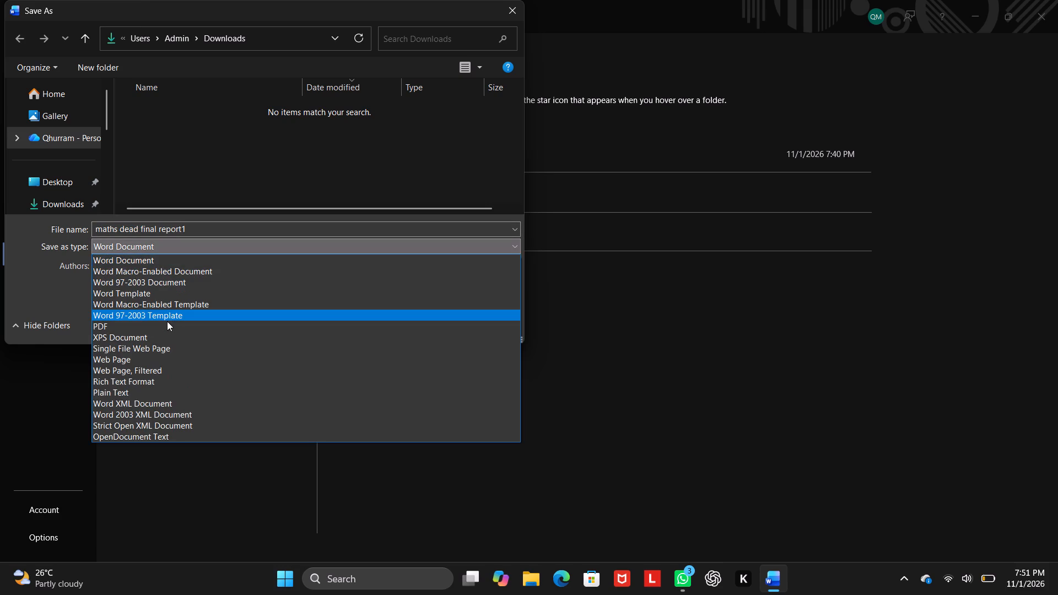
{"action": "left_click", "coordinate": [167, 321]}
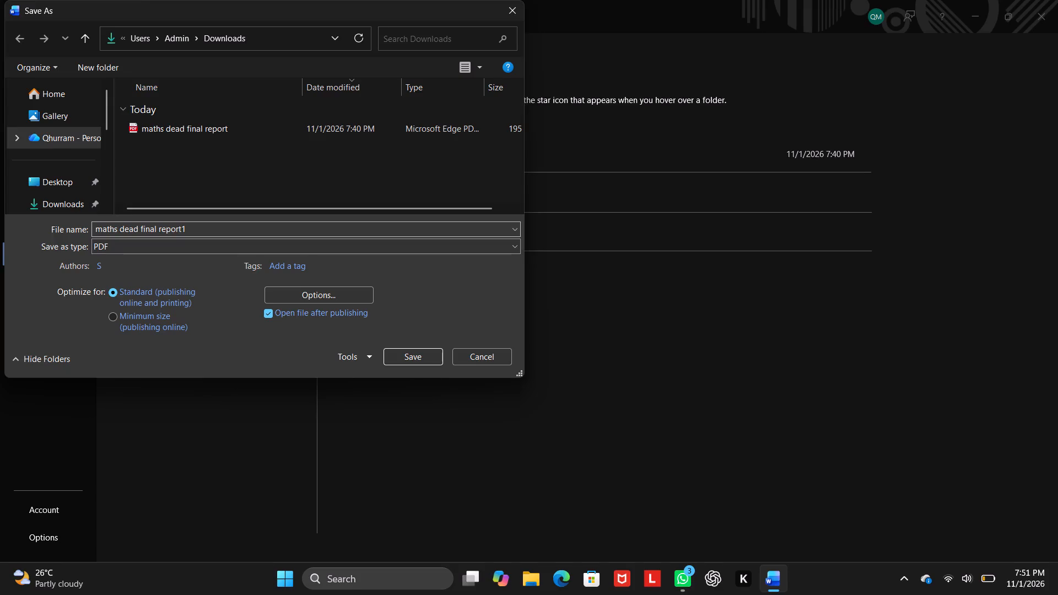
{"action": "left_click", "coordinate": [414, 353]}
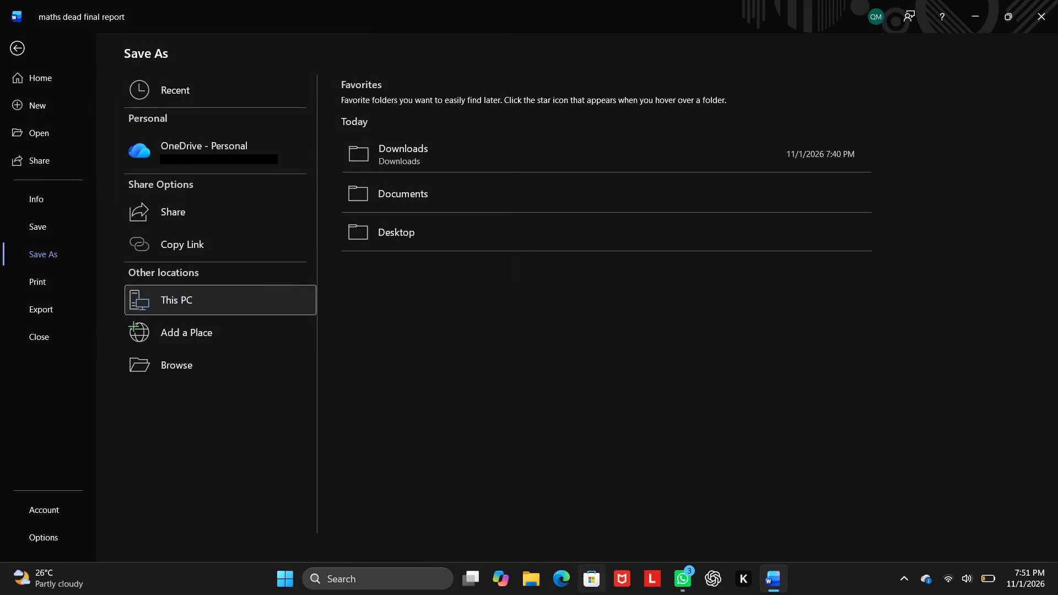
Switch to File Explorer and copy the "maths dead final report1" PDF from the recent files.
{"action": "left_click", "coordinate": [527, 585]}
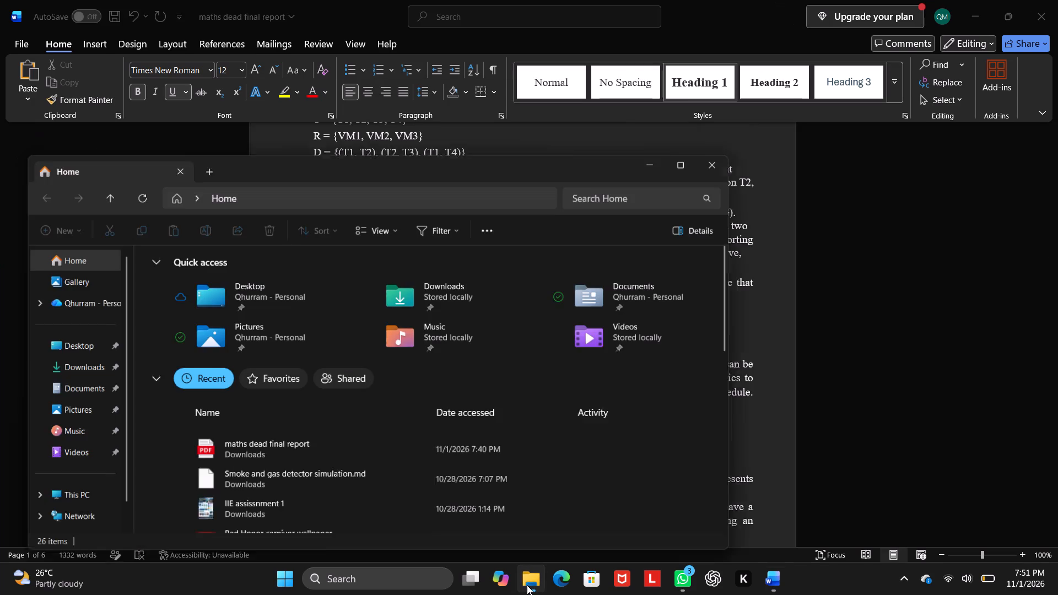
{"action": "left_click", "coordinate": [275, 446]}
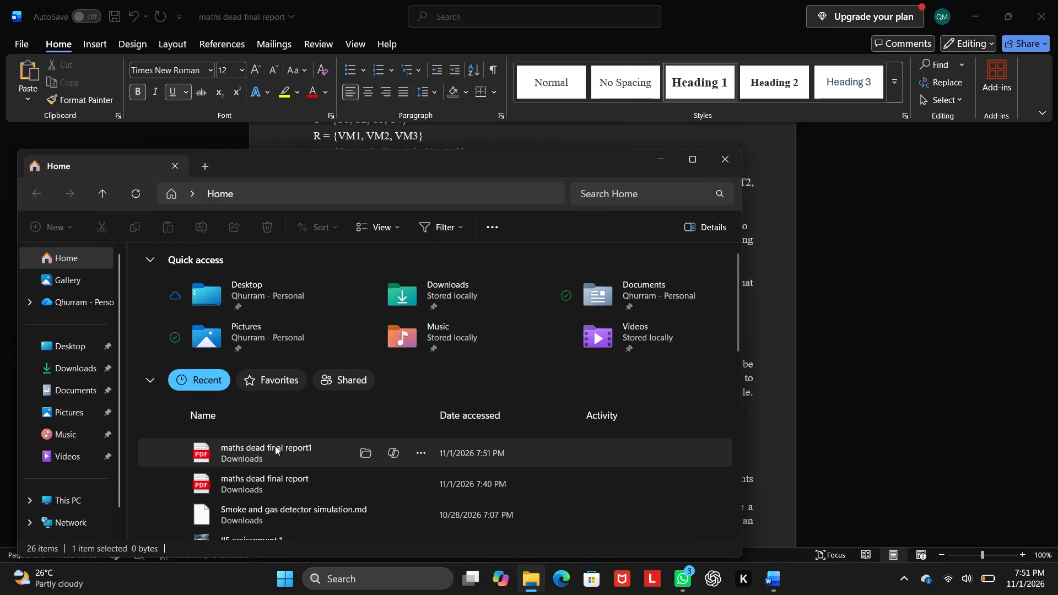
{"action": "left_click", "coordinate": [135, 231]}
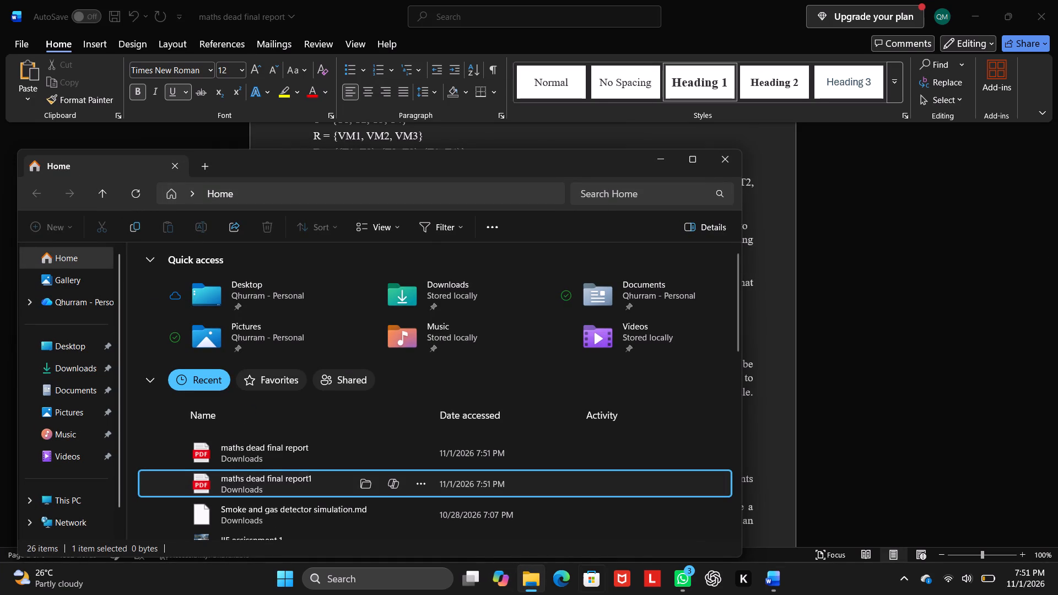